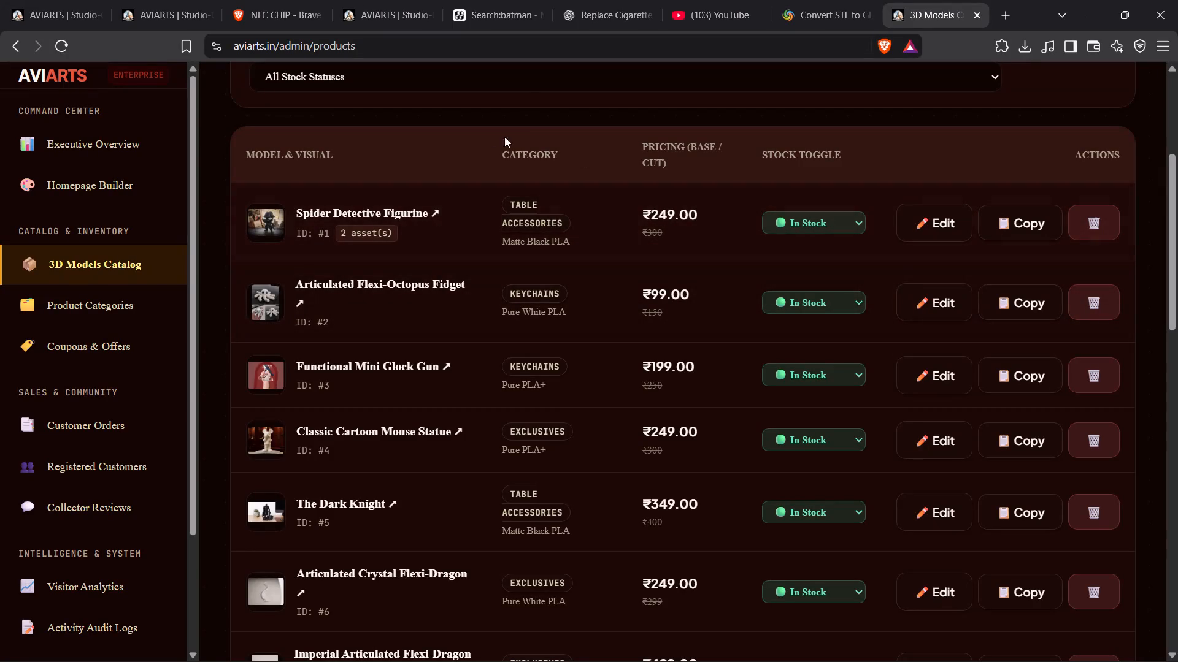
Switch to the MakerWorld page and replace the batman search with a model search for "spiderman".
click(487, 26)
click(417, 100)
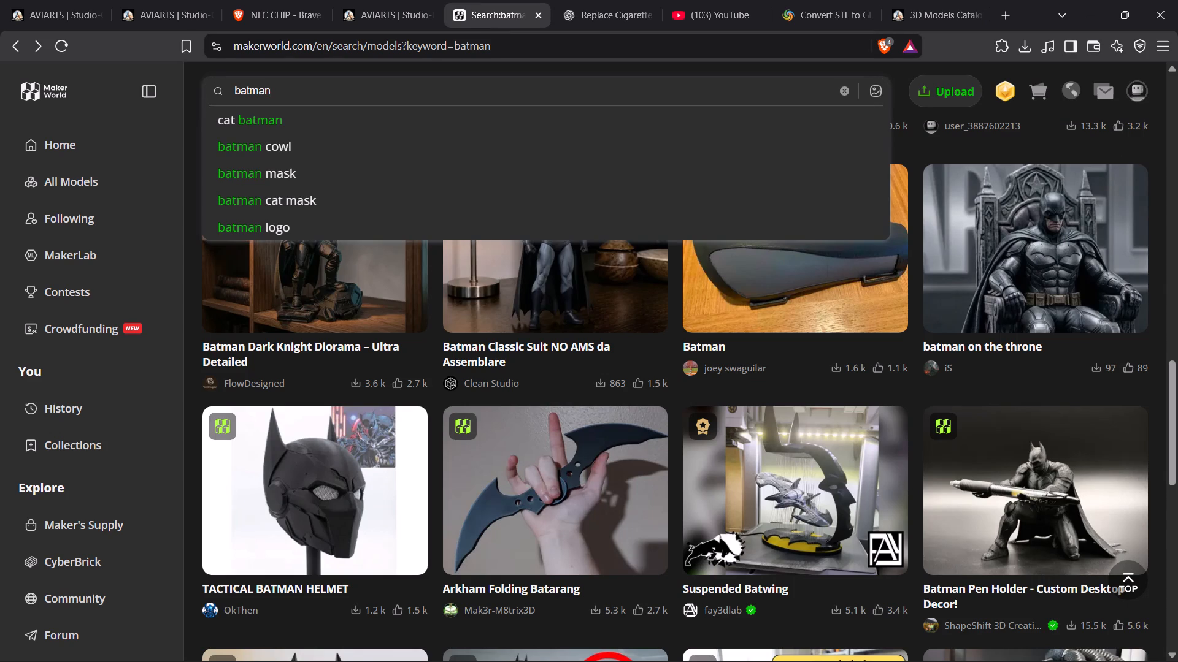
key(ctrl+a)
key(BackSpace)
text(spiderman)
key(Return)
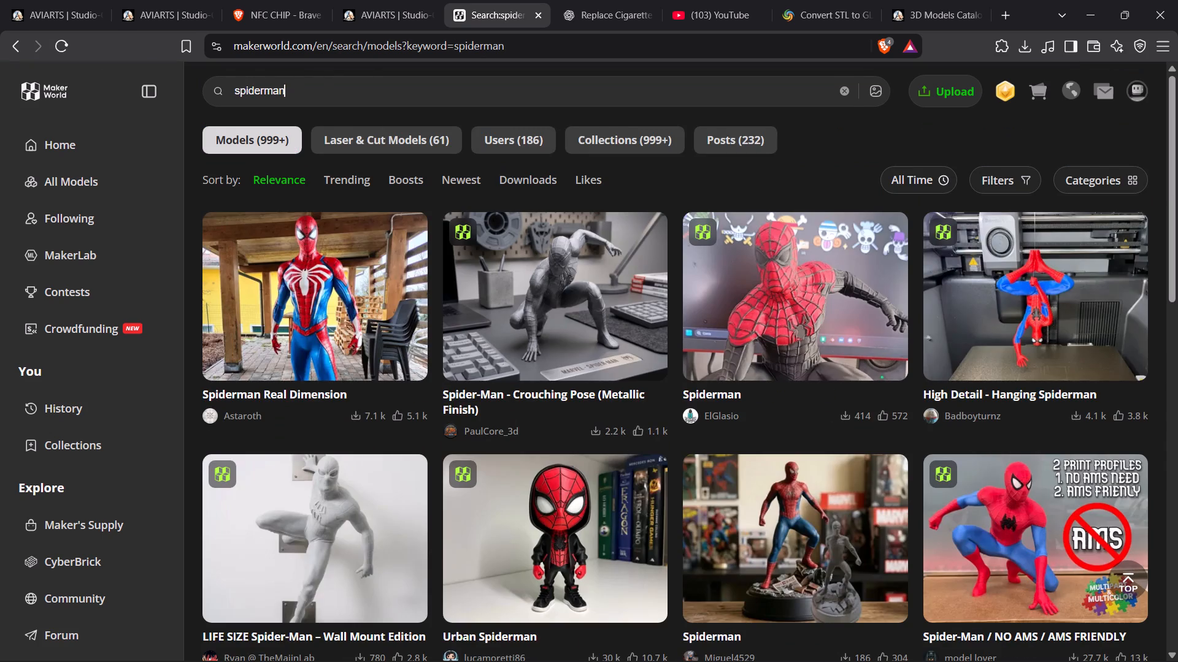
Browse the spiderman search results for the model that matches the catalog's Spider Detective Figurine.
scroll(635, 396, down, 5)
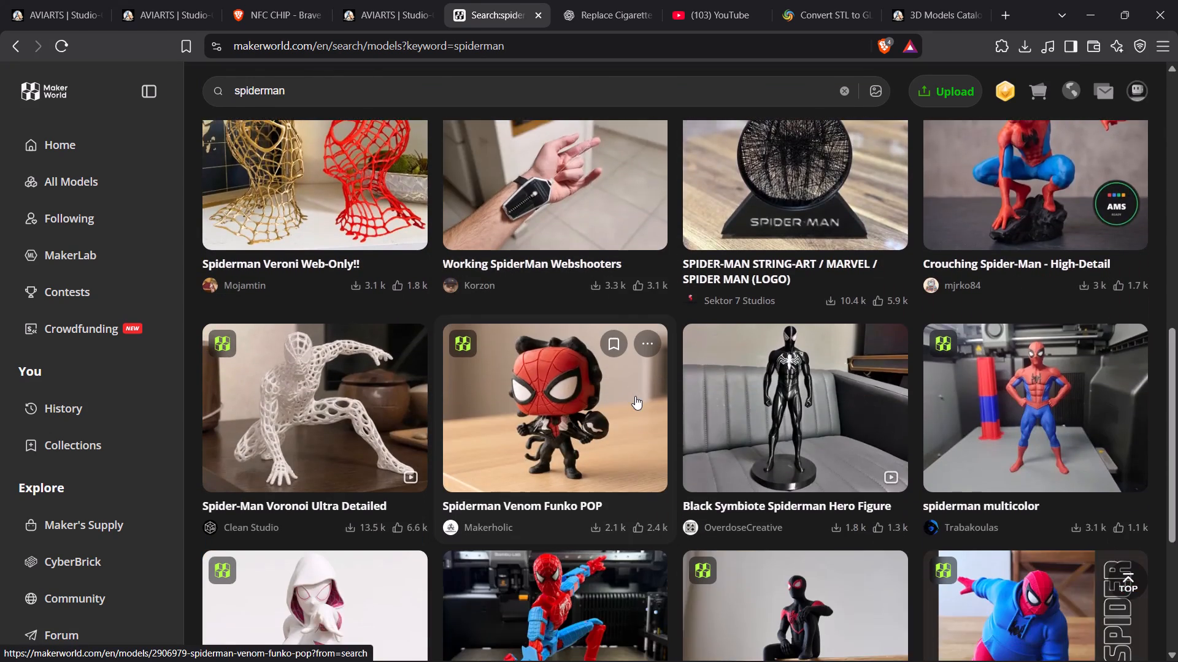
scroll(635, 396, down, 7)
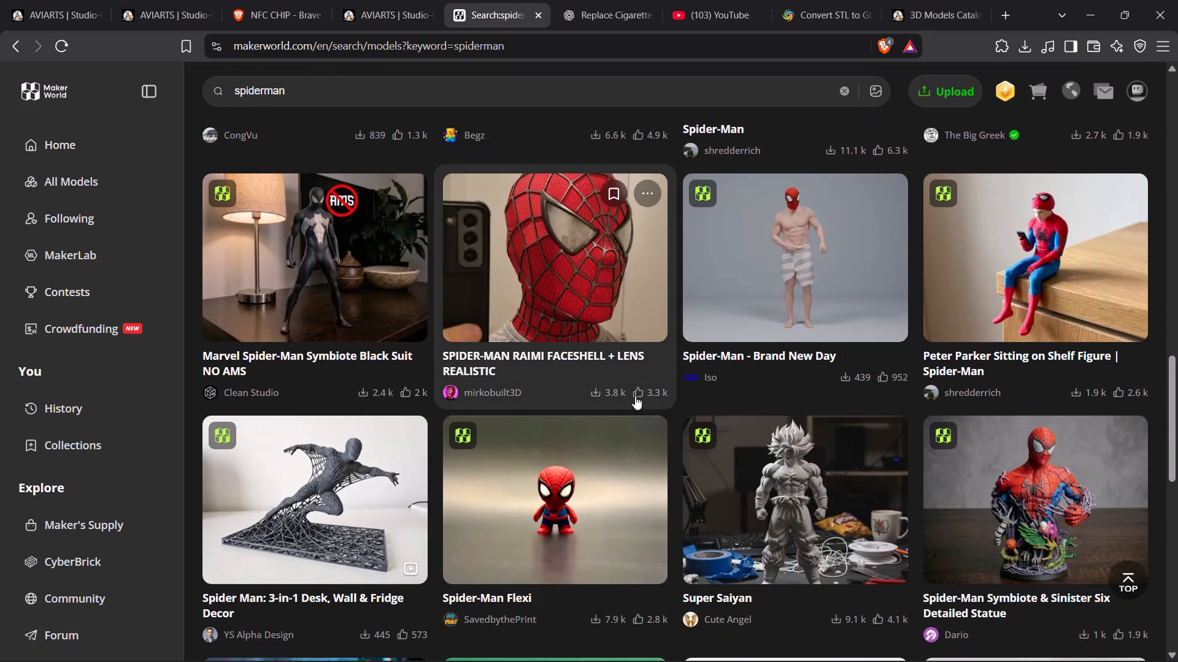
scroll(635, 396, down, 7)
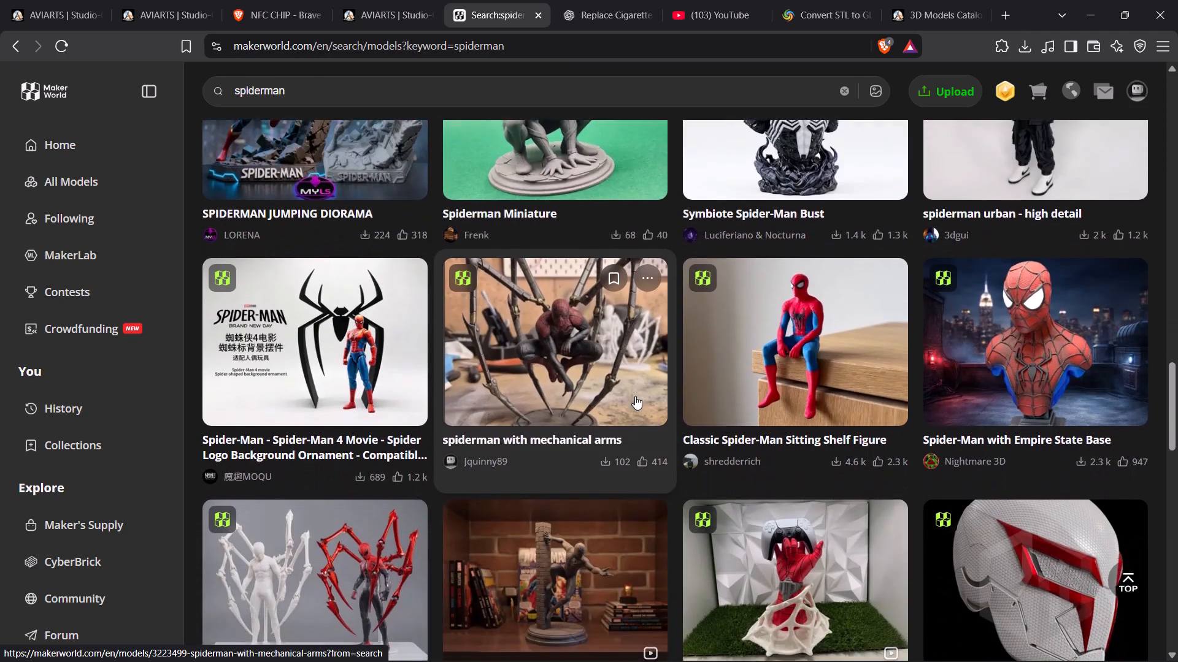
scroll(635, 396, down, 8)
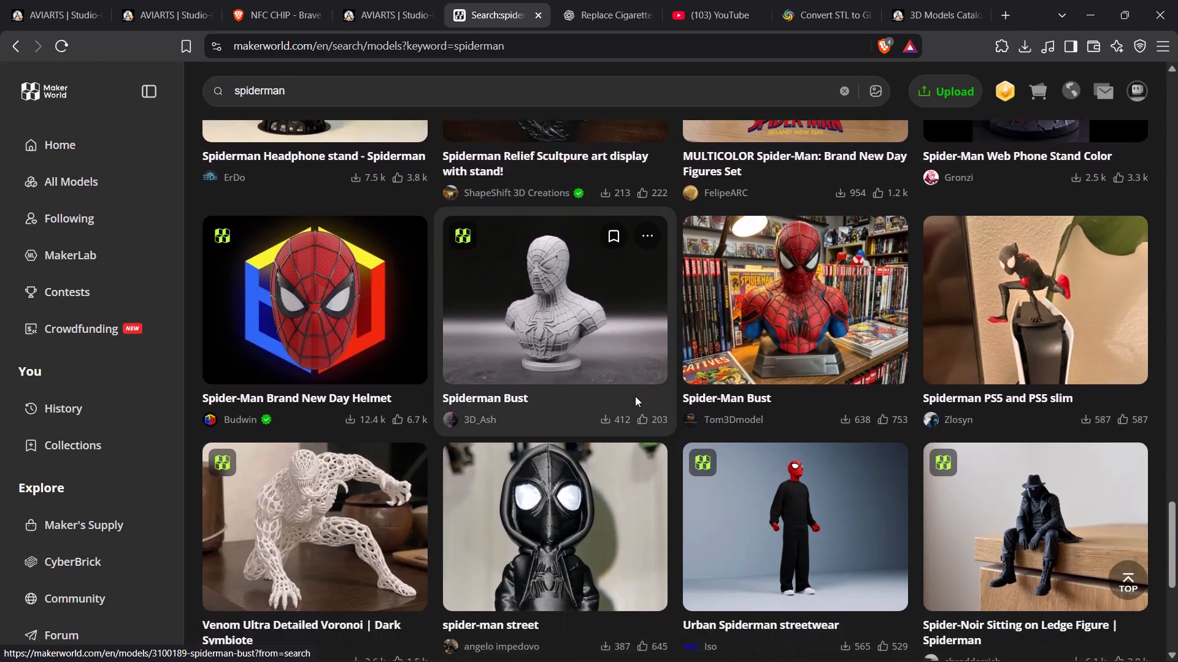
scroll(635, 396, down, 5)
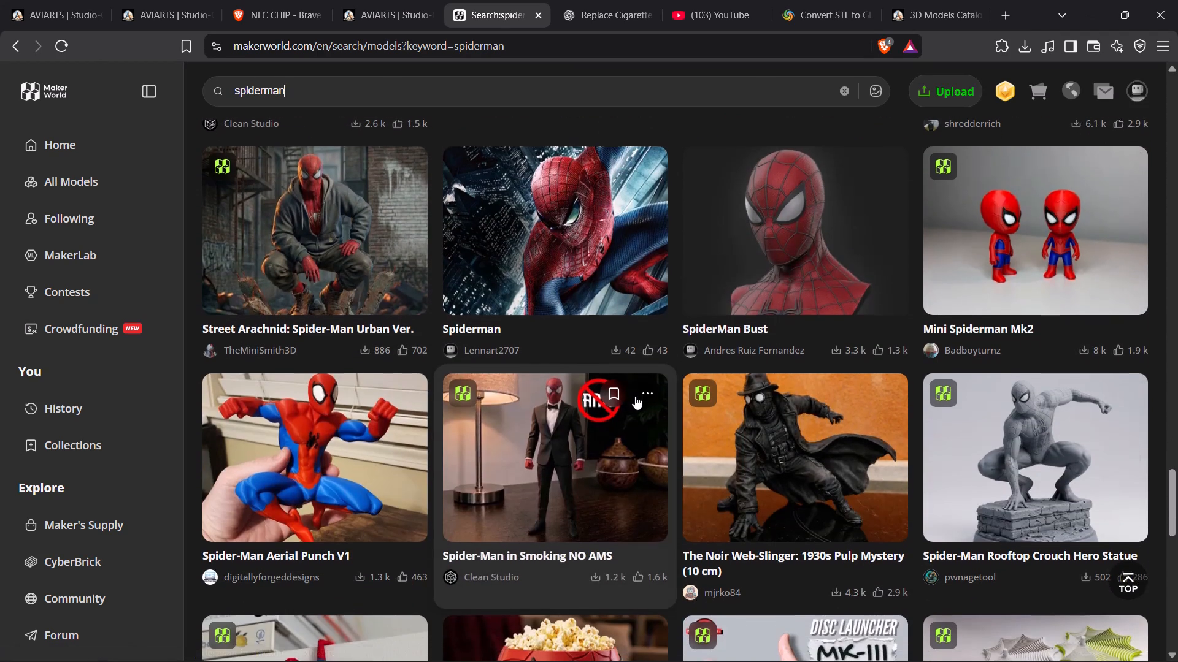
scroll(635, 396, down, 6)
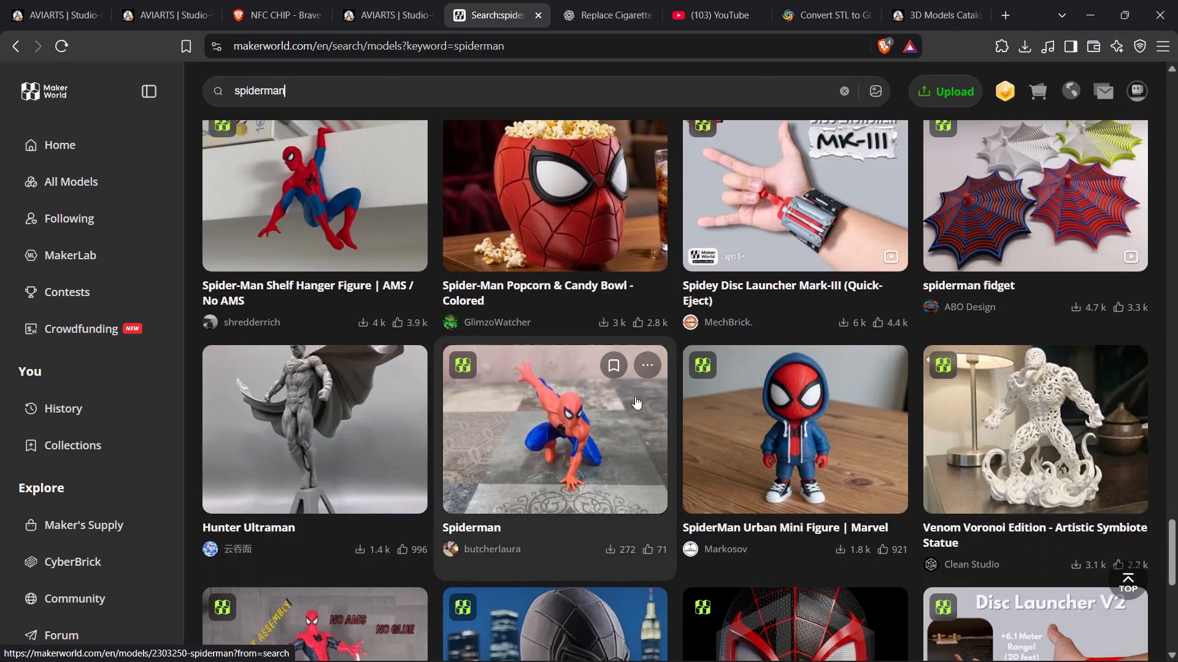
scroll(635, 396, down, 4)
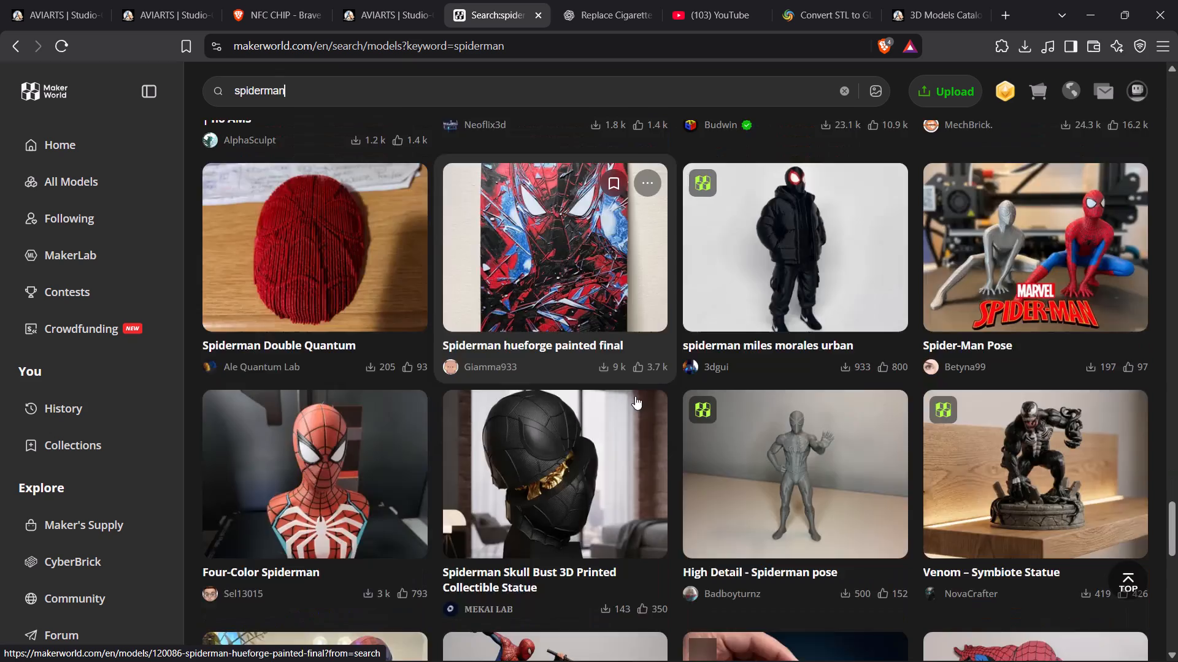
scroll(635, 396, down, 3)
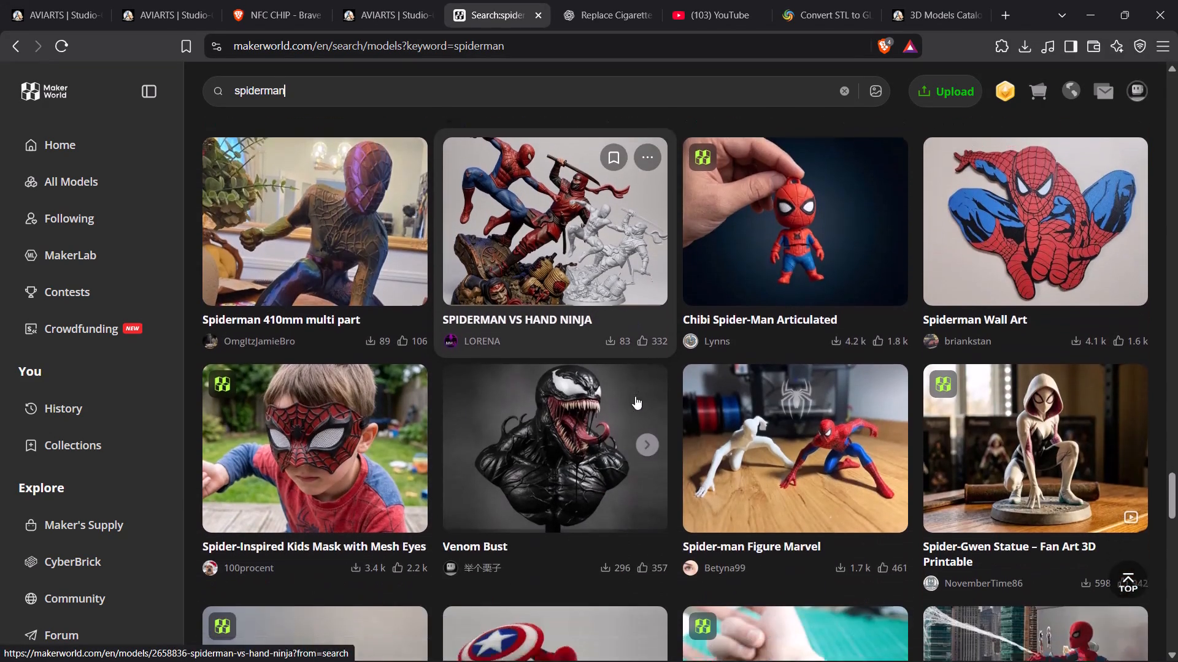
scroll(635, 396, down, 3)
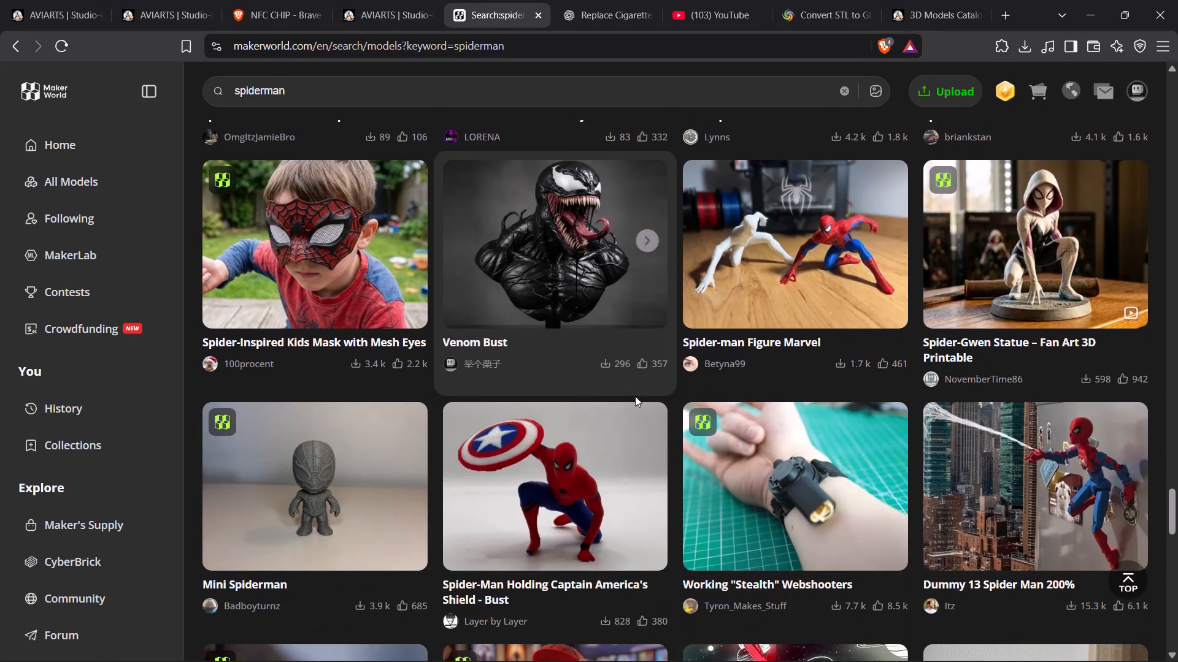
scroll(635, 396, down, 4)
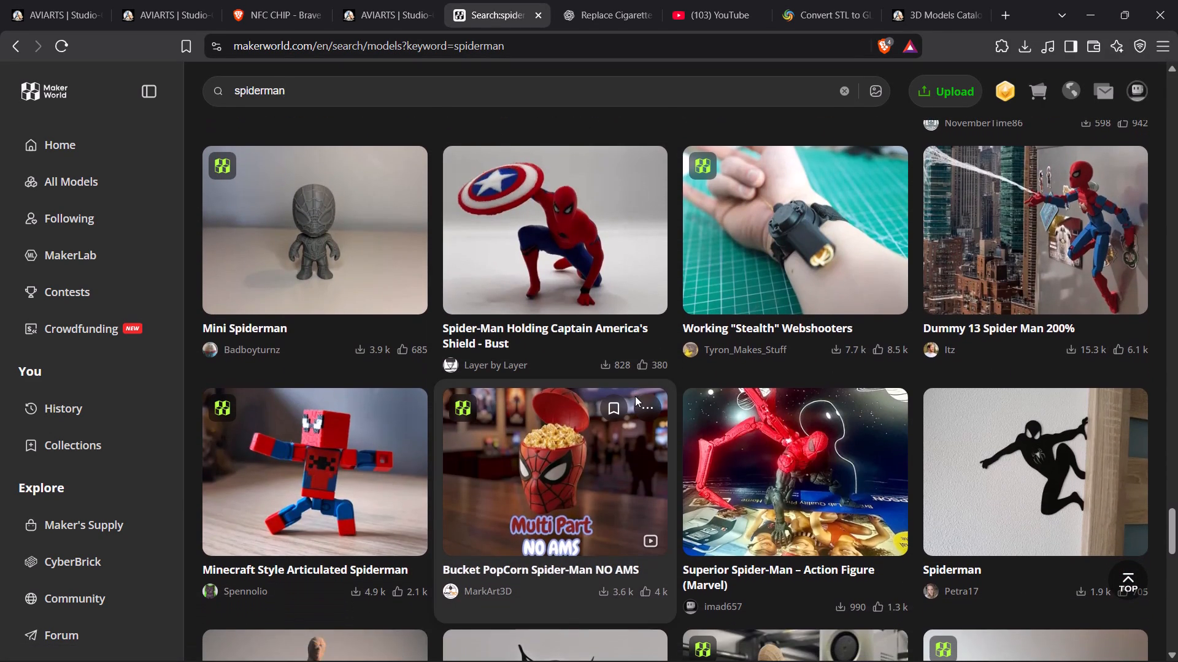
scroll(635, 396, down, 2)
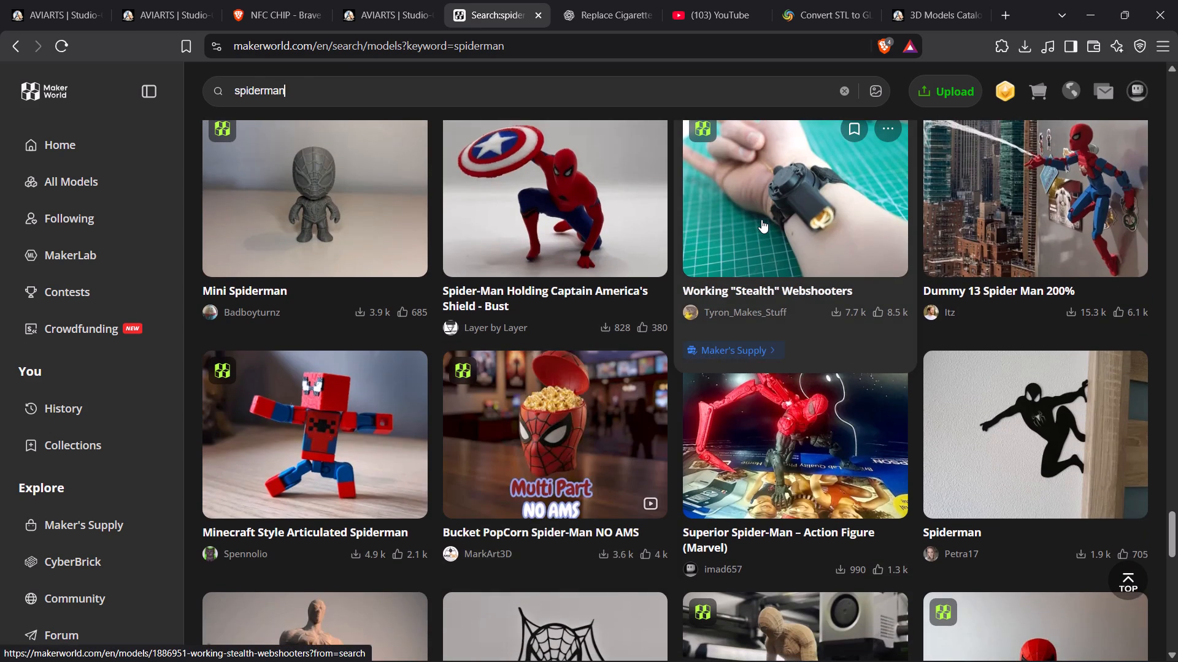
scroll(761, 219, down, 2)
scroll(761, 219, up, 1)
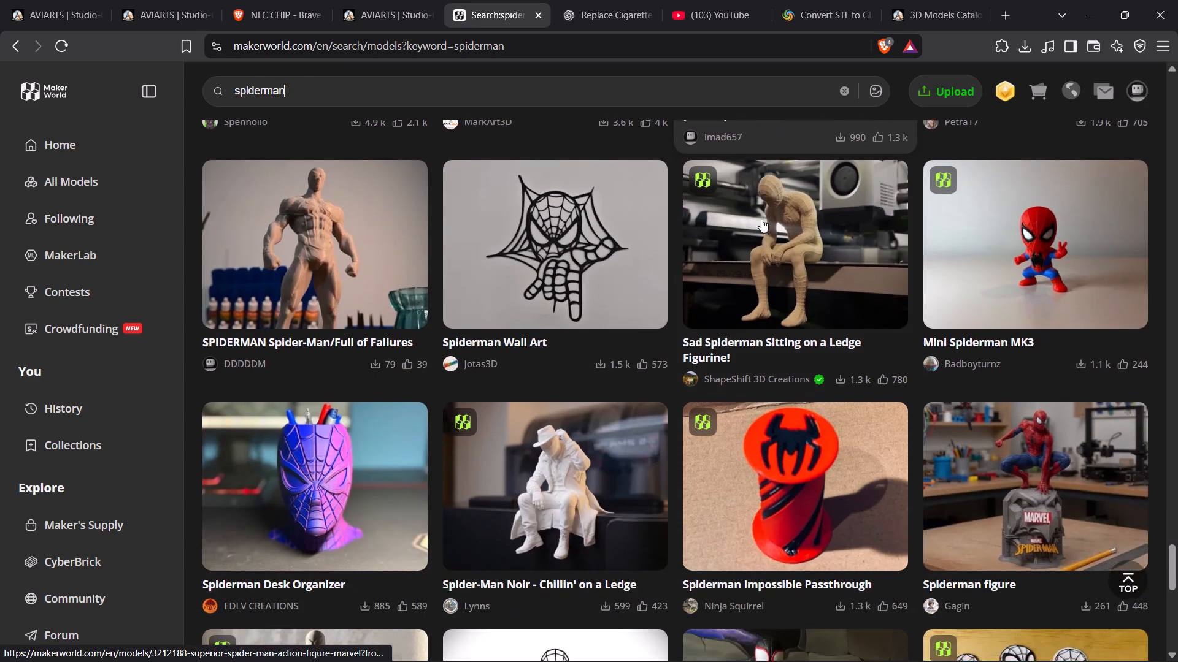
scroll(761, 219, up, 2)
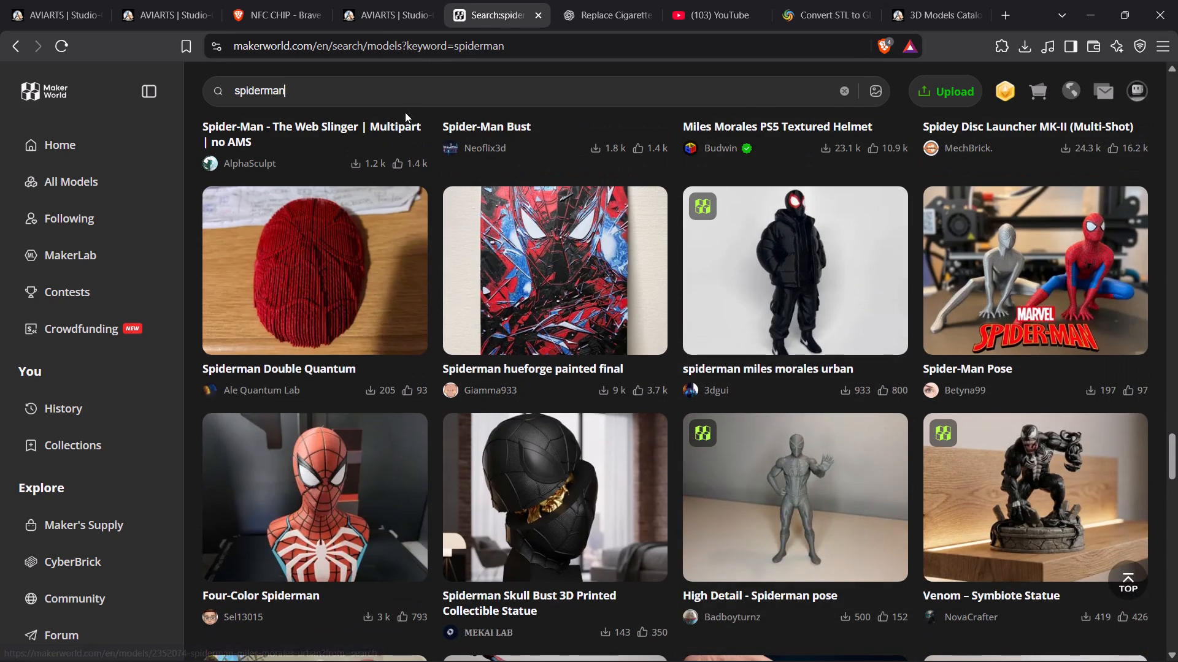
Refine the model search to "spiderman detective" and look through the results for the matching figurine.
click(405, 112)
key(space)
text(d)
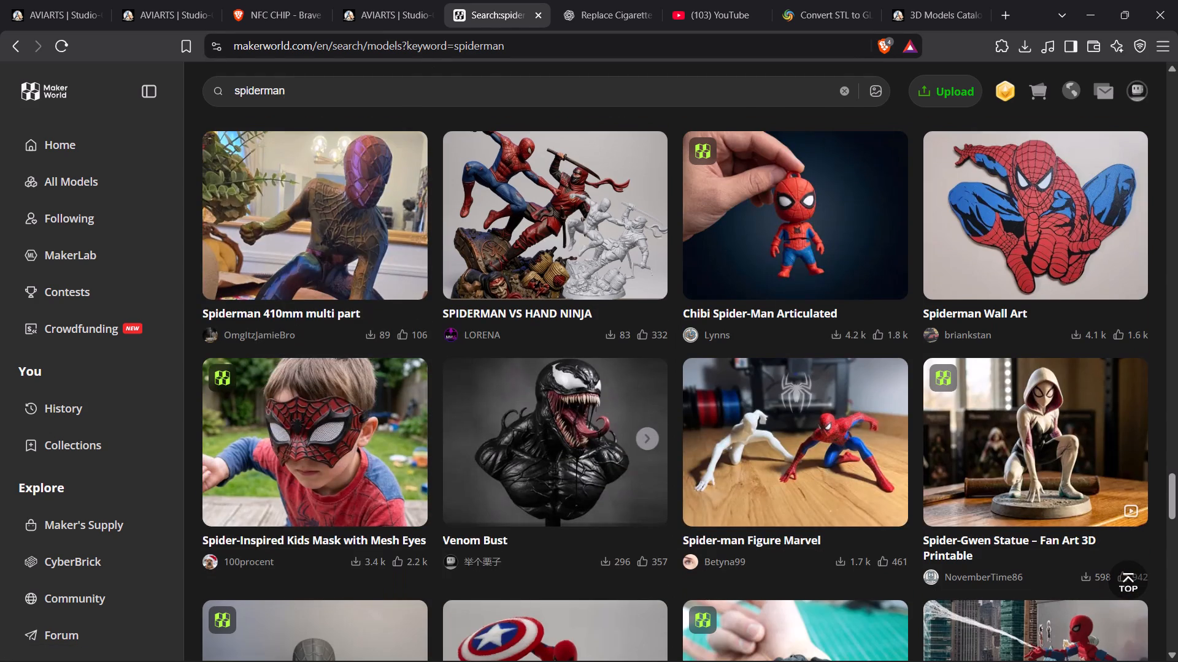
click(403, 102)
key(space)
text(dete)
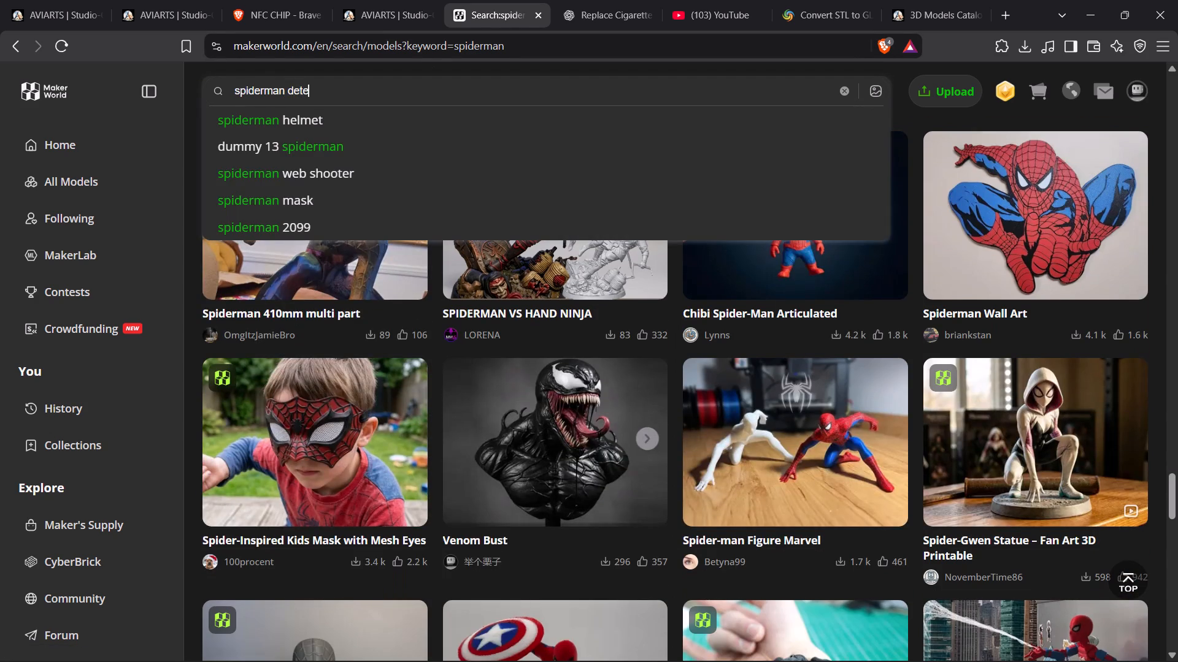
text(ctive)
key(Return)
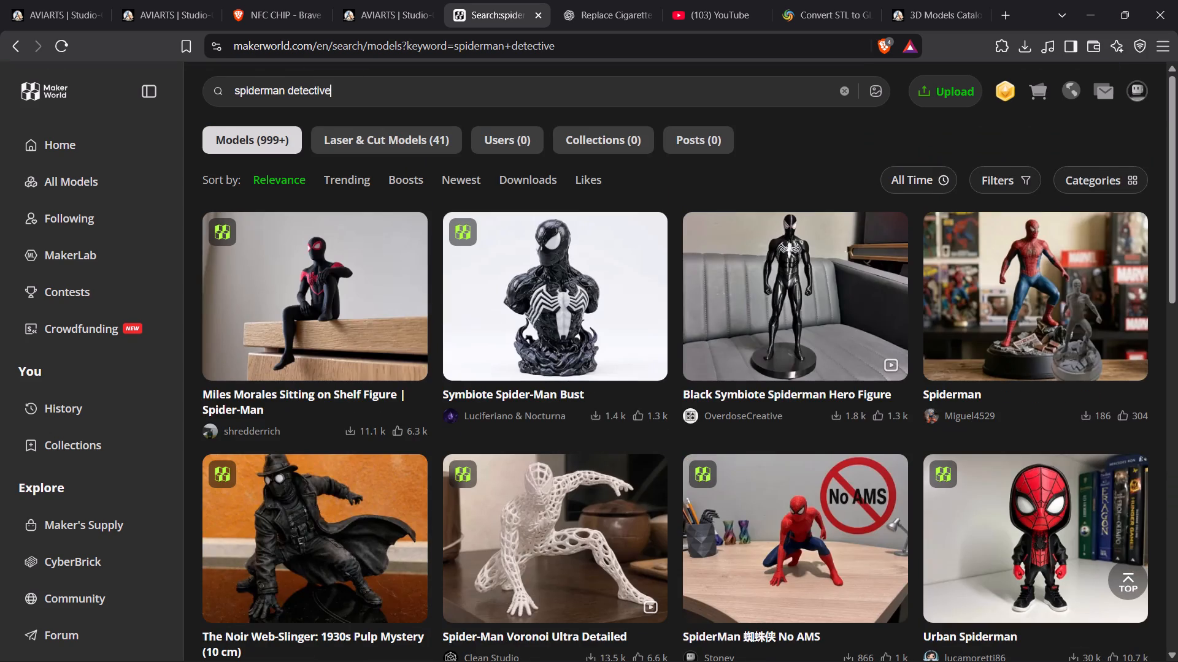
scroll(615, 408, down, 4)
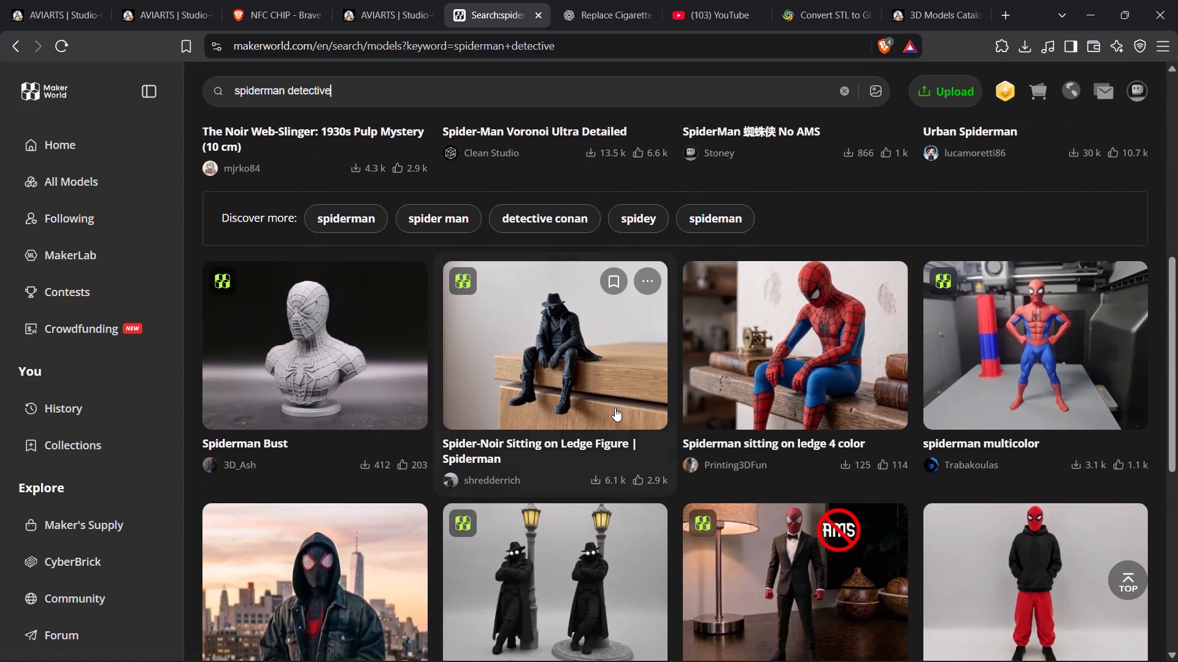
scroll(615, 408, down, 6)
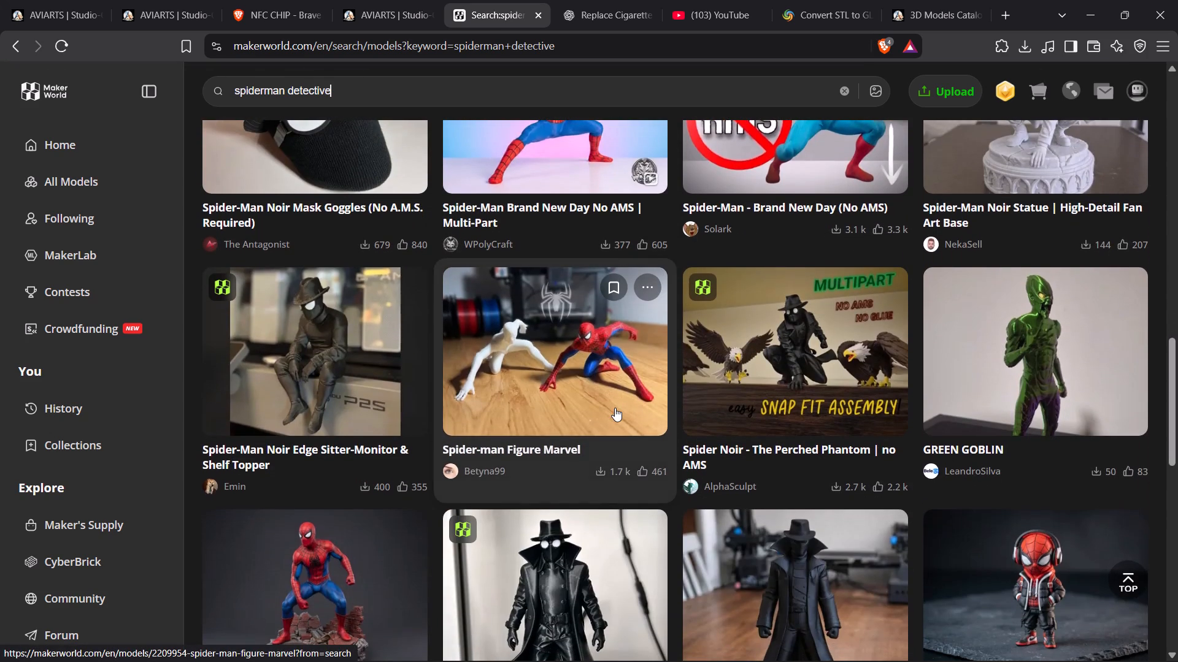
Switch to the aviarts products folder in File Explorer and preview product 1.3mf to identify the figurine.
key(alt+Tab)
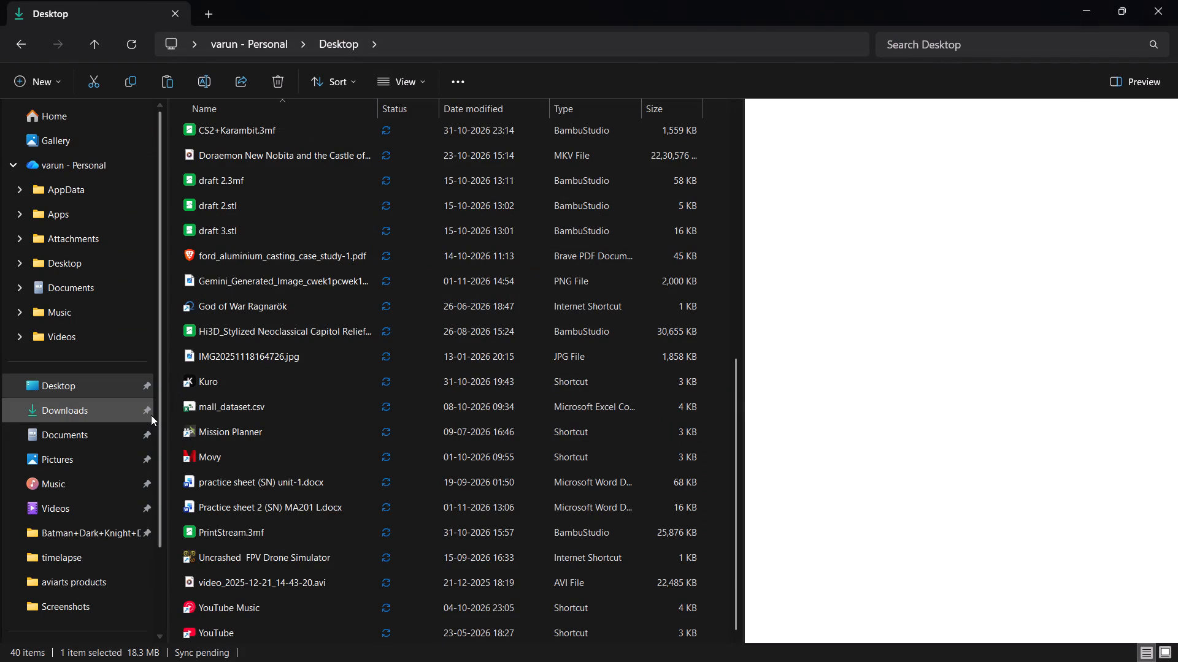
key(alt+Tab)
key(alt+Tab)
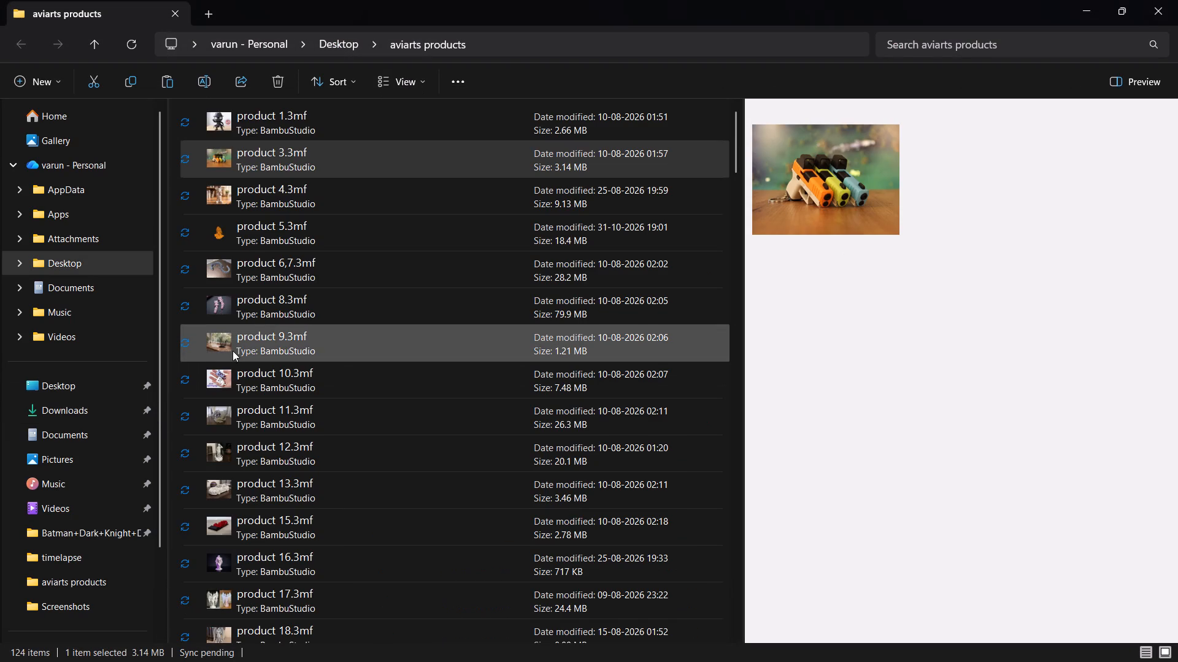
scroll(233, 351, up, 3)
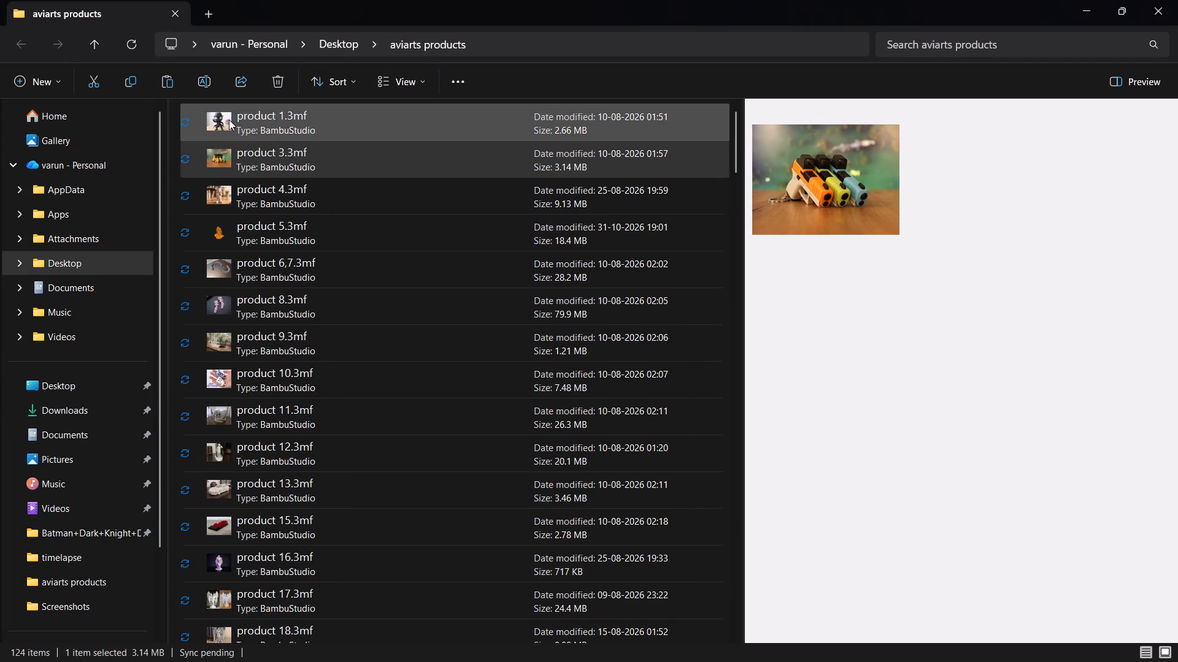
click(229, 120)
key(Tab)
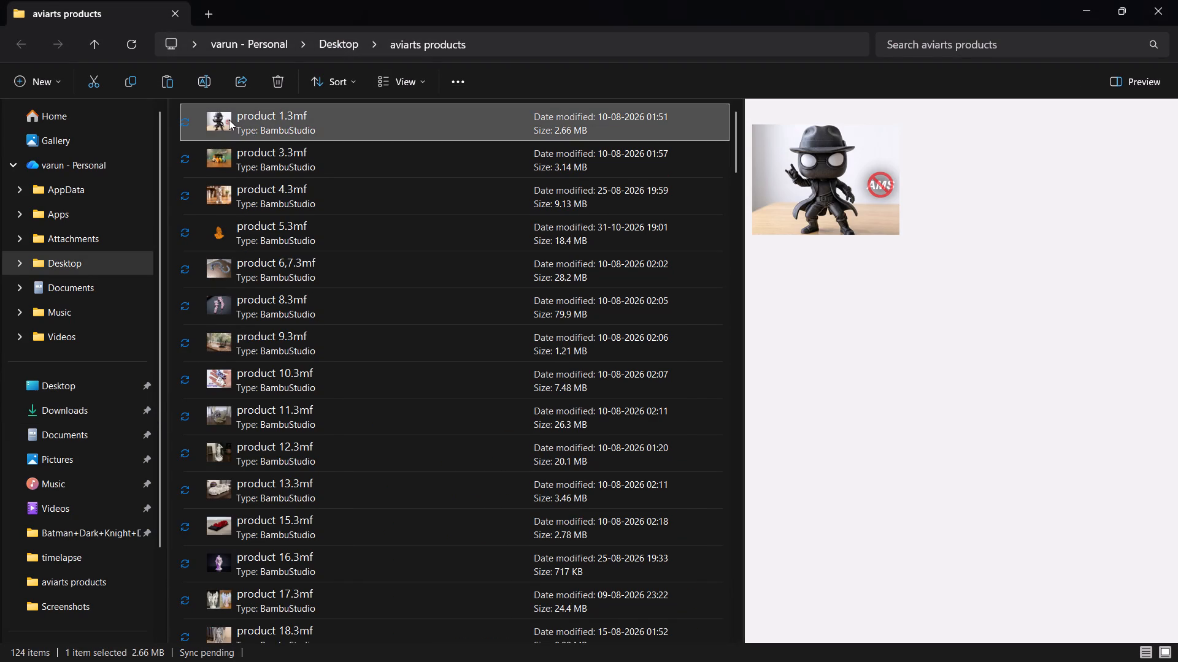
Return to MakerWorld in the browser and change the model search to "spiderman noir".
key(alt+Tab)
key(alt+Tab)
key(alt+Tab)
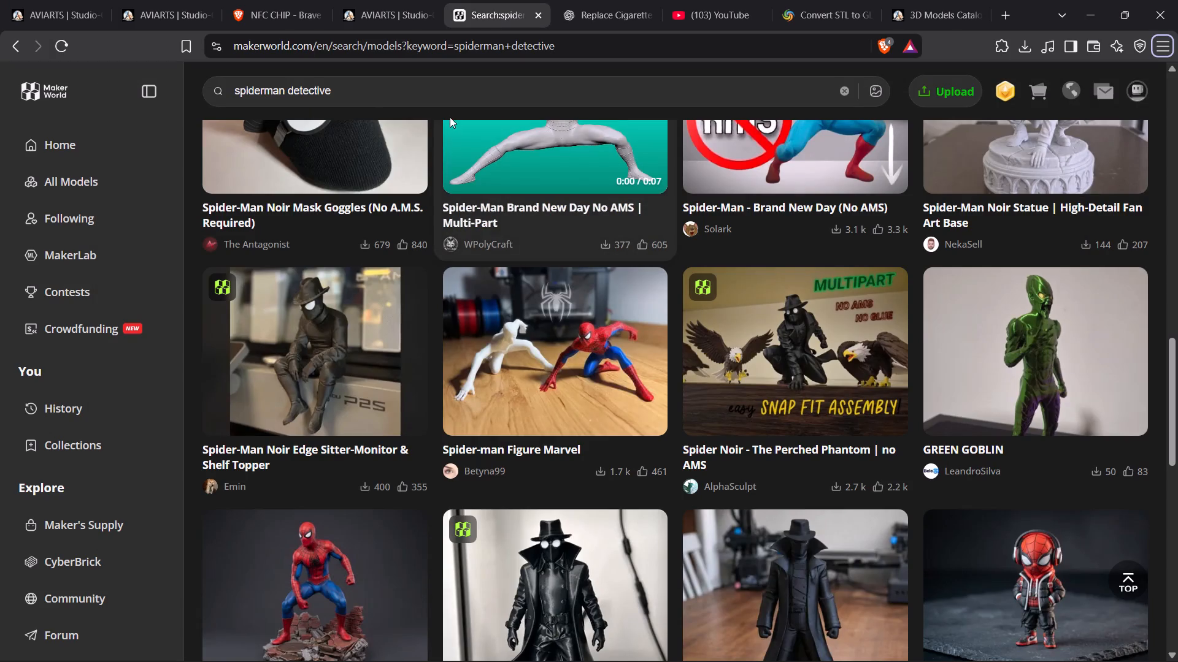
click(453, 108)
click(484, 88)
key(backslash)
key(BackSpace)
key(BackSpace)
key(BackSpace)
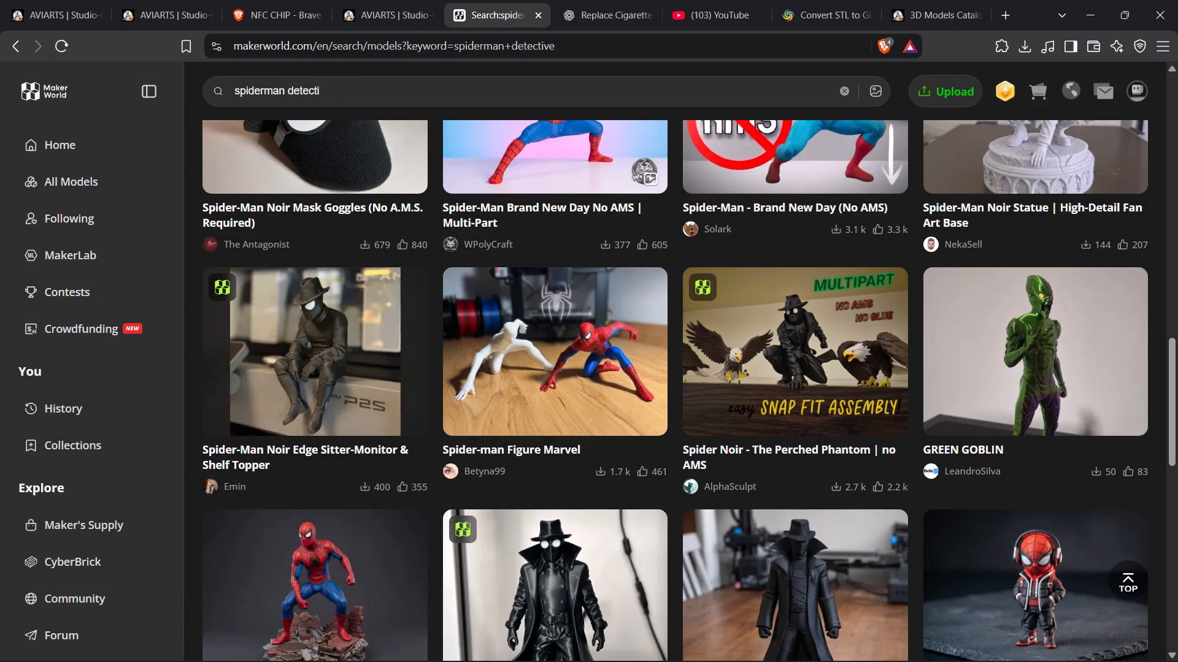
key(BackSpace)
key(BackSpace)
key(BackSpace)
key(BackSpace)
key(BackSpace)
key(BackSpace)
key(BackSpace)
text(noir)
key(Return)
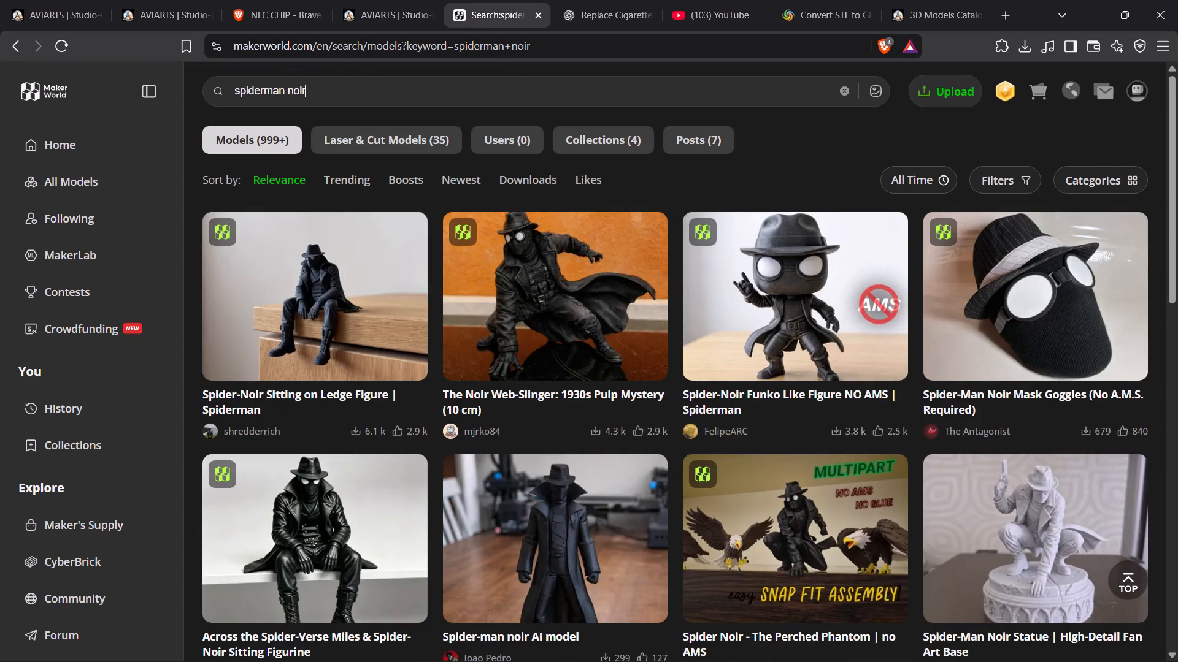
Open the Spider-Noir Funko Like Figure NO AMS model and download its Main body.stl file to the Downloads folder.
click(793, 306)
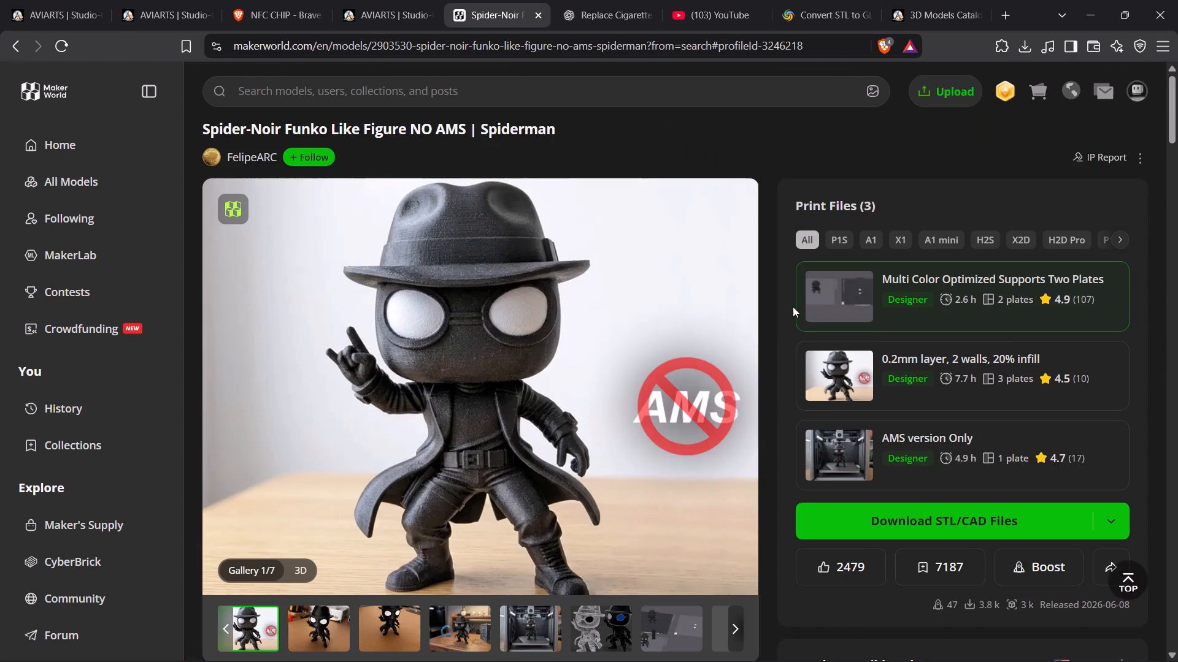
click(1028, 517)
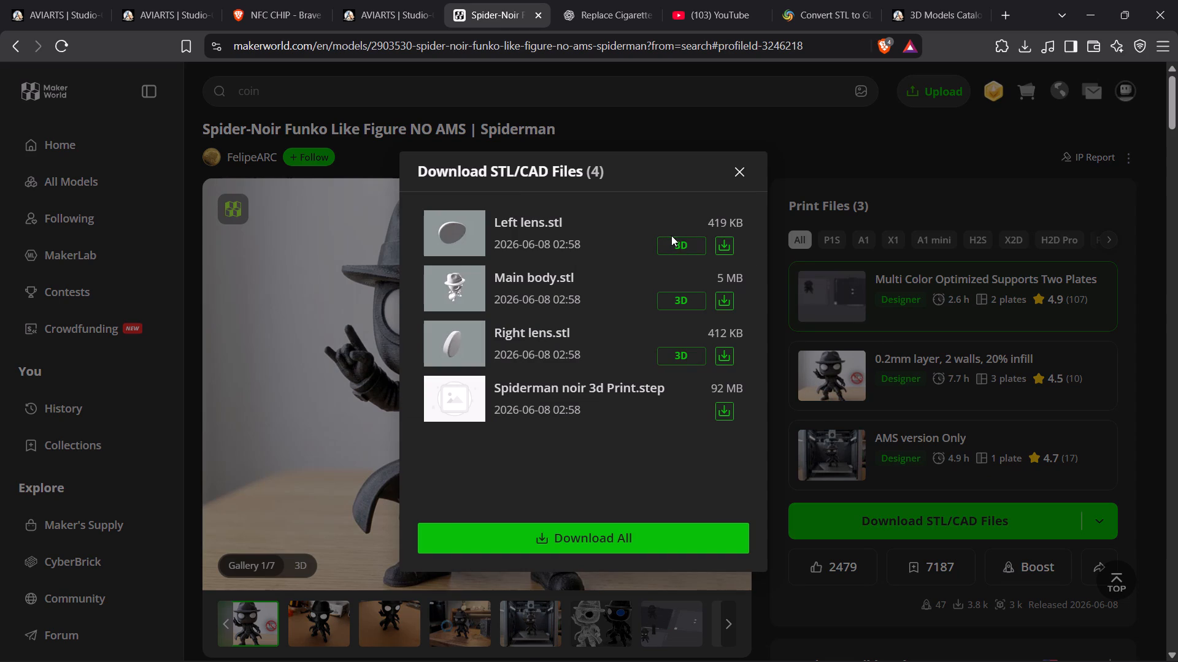
click(725, 299)
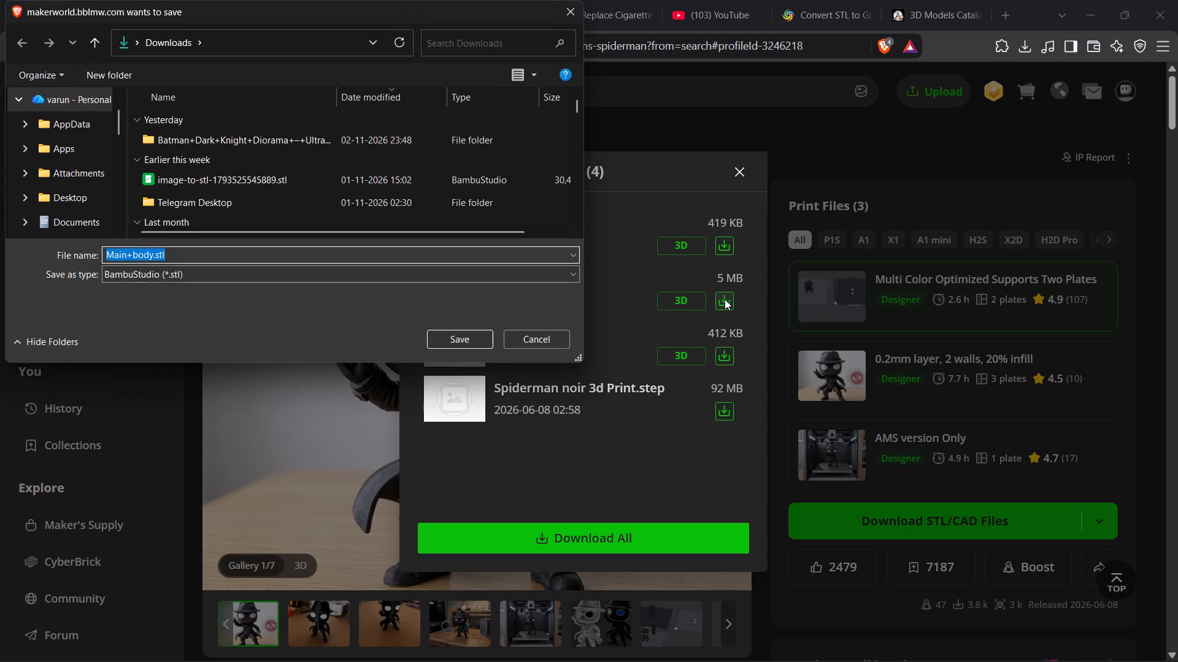
click(453, 330)
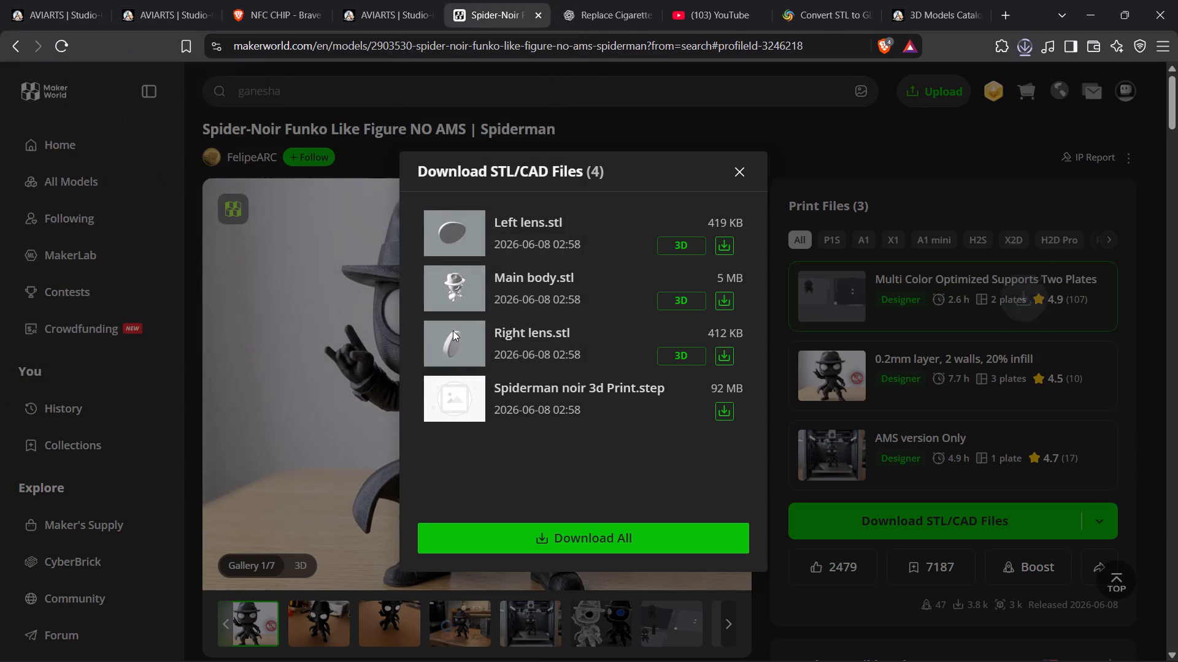
drag(858, 215, 740, 175)
click(740, 175)
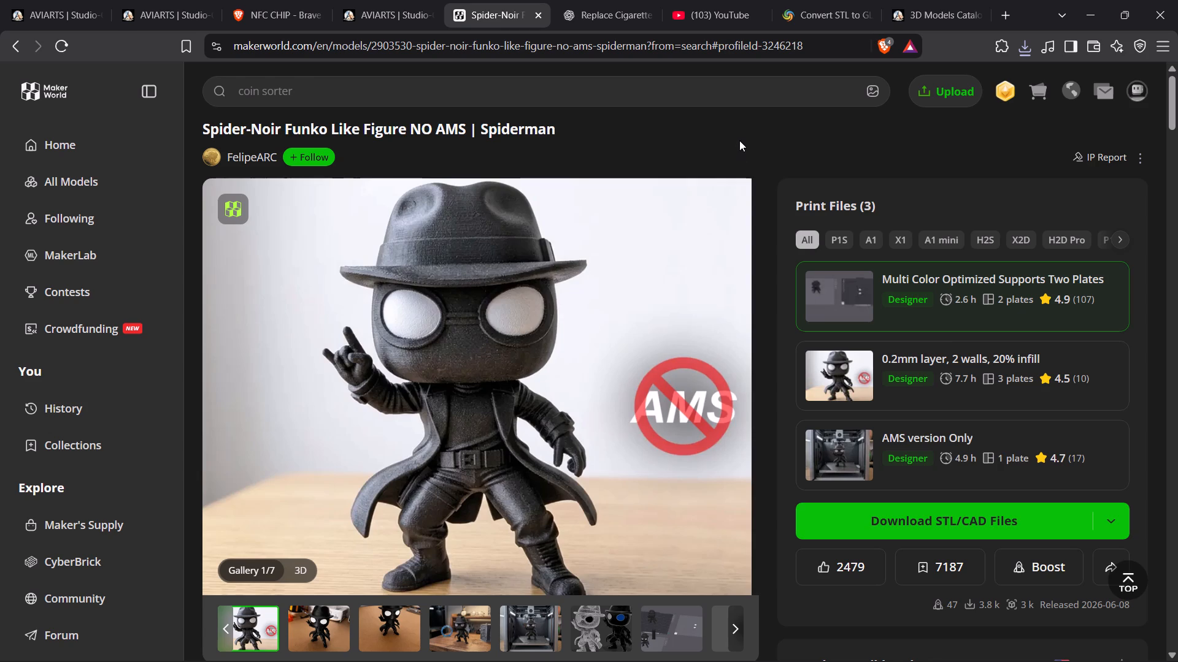
Switch back to the AVIARTS 3D models catalog and open the Spider Detective Figurine's specifications for editing.
click(807, 0)
click(890, 0)
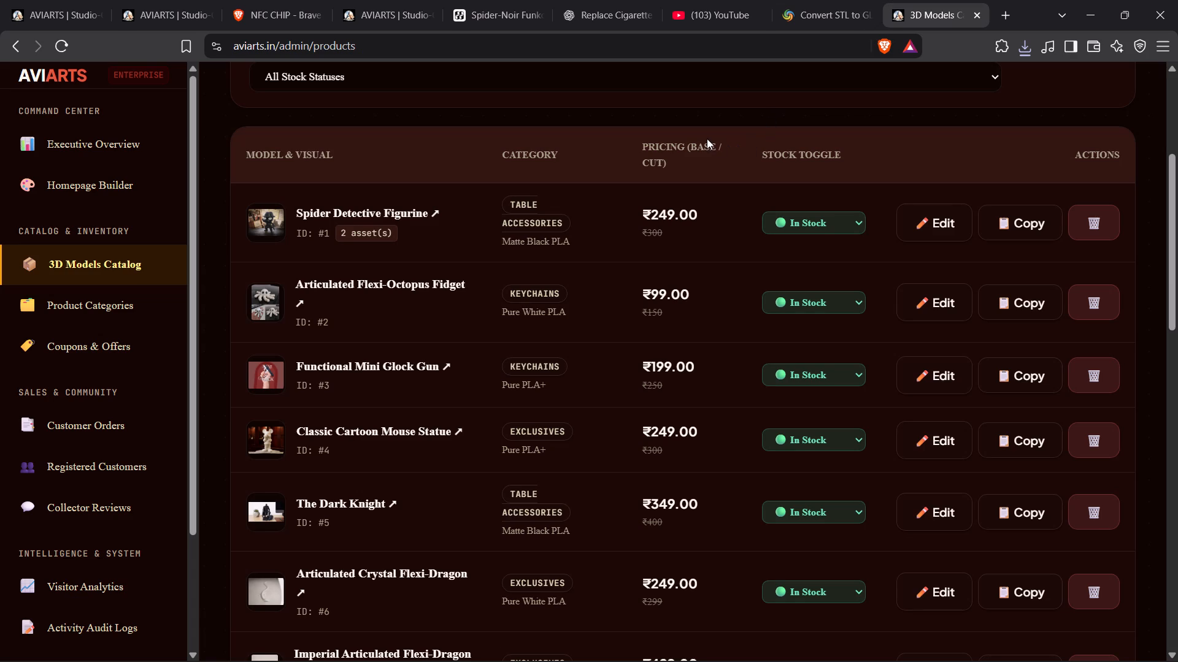
click(939, 223)
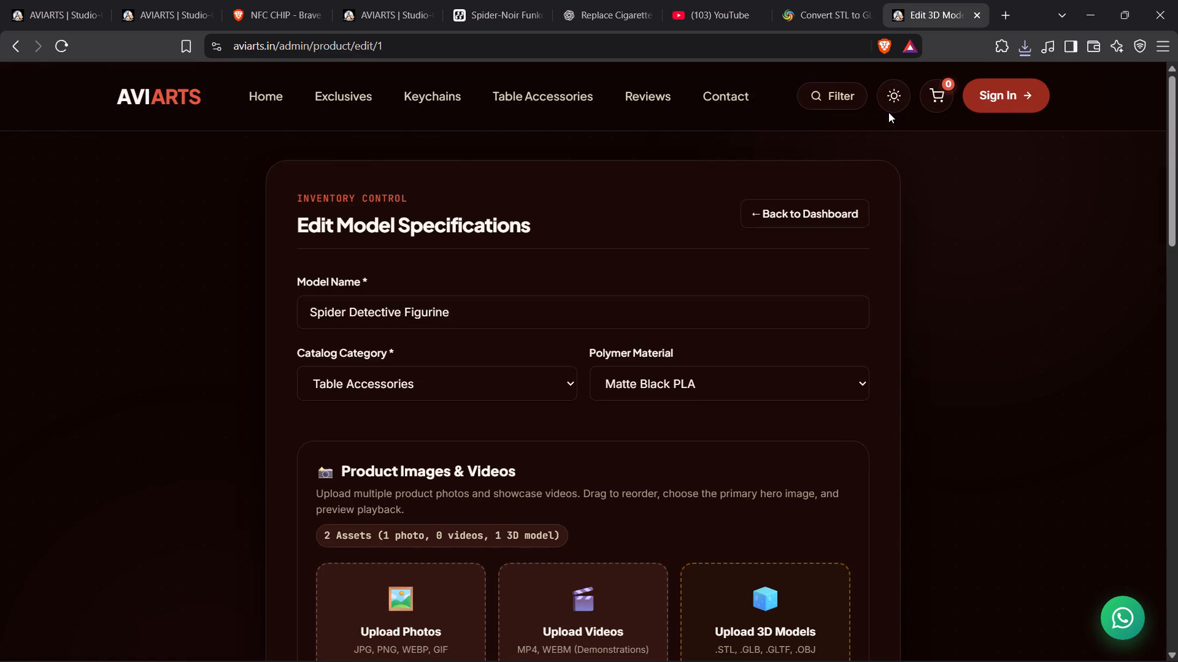
scroll(969, 331, down, 2)
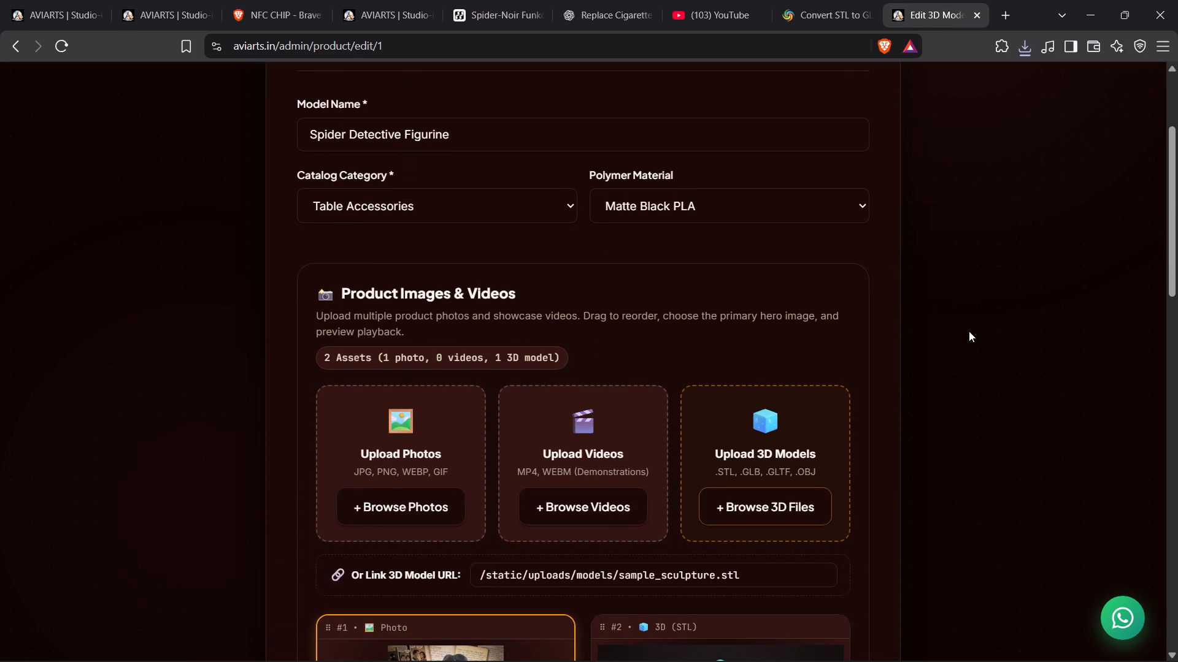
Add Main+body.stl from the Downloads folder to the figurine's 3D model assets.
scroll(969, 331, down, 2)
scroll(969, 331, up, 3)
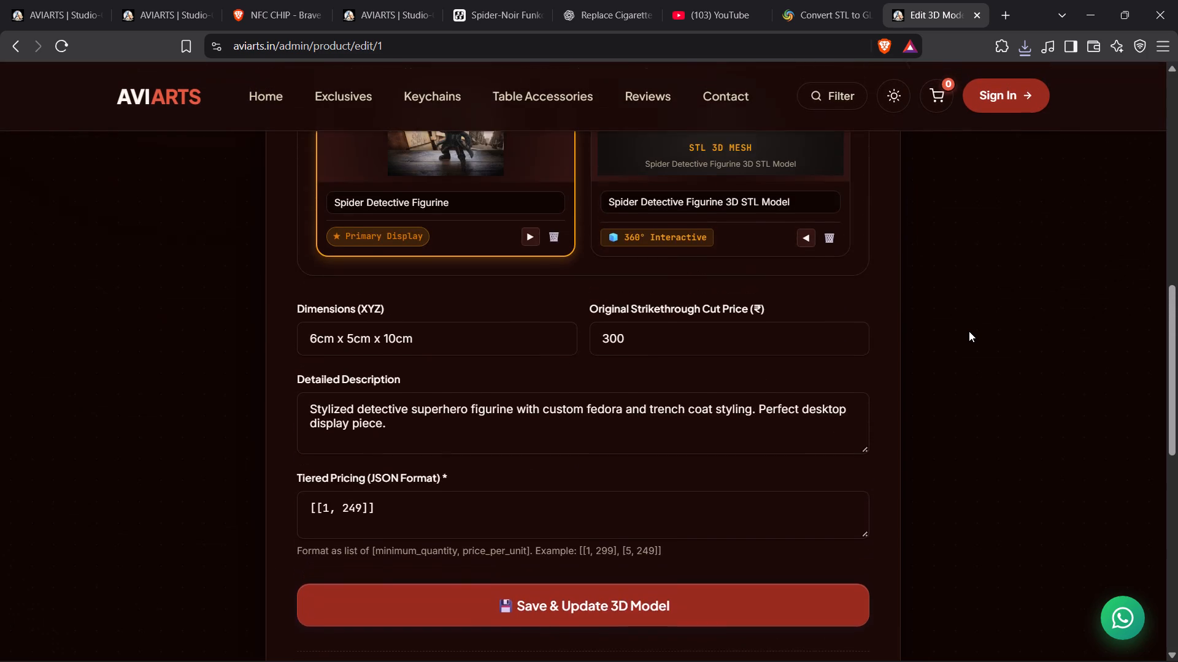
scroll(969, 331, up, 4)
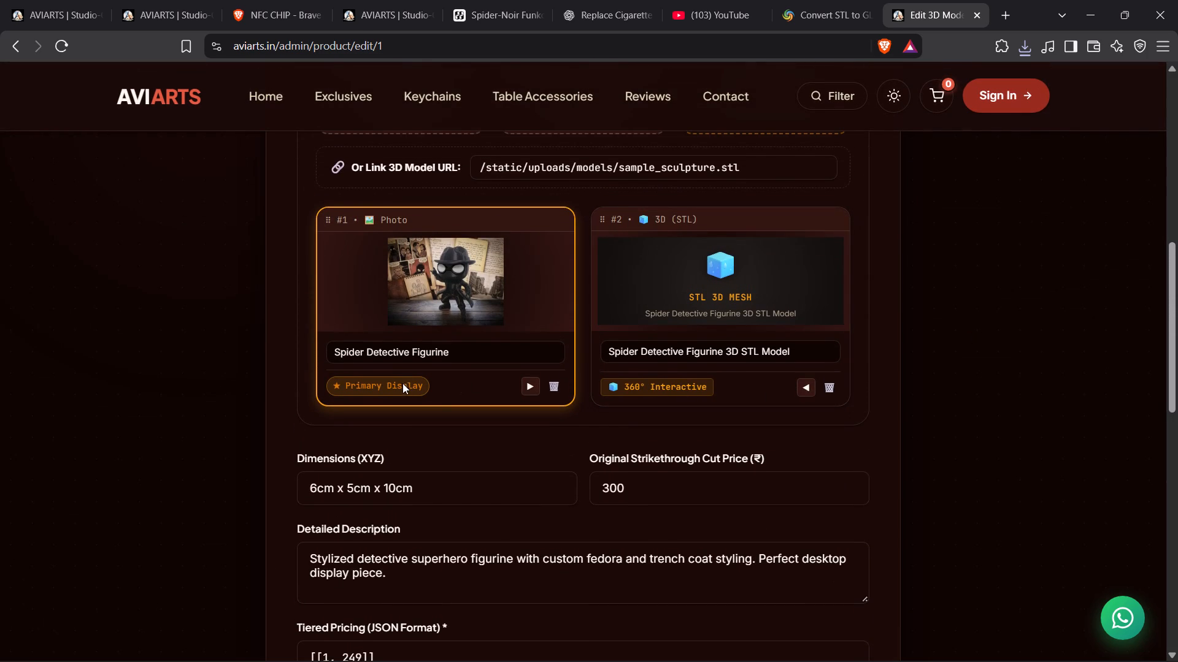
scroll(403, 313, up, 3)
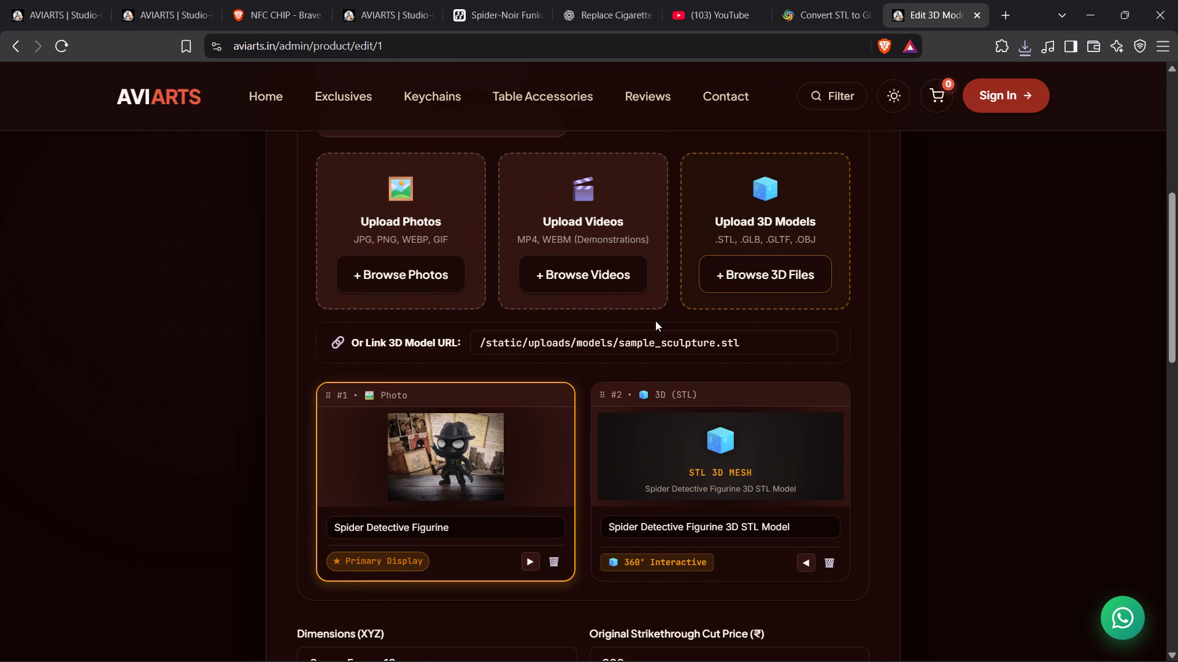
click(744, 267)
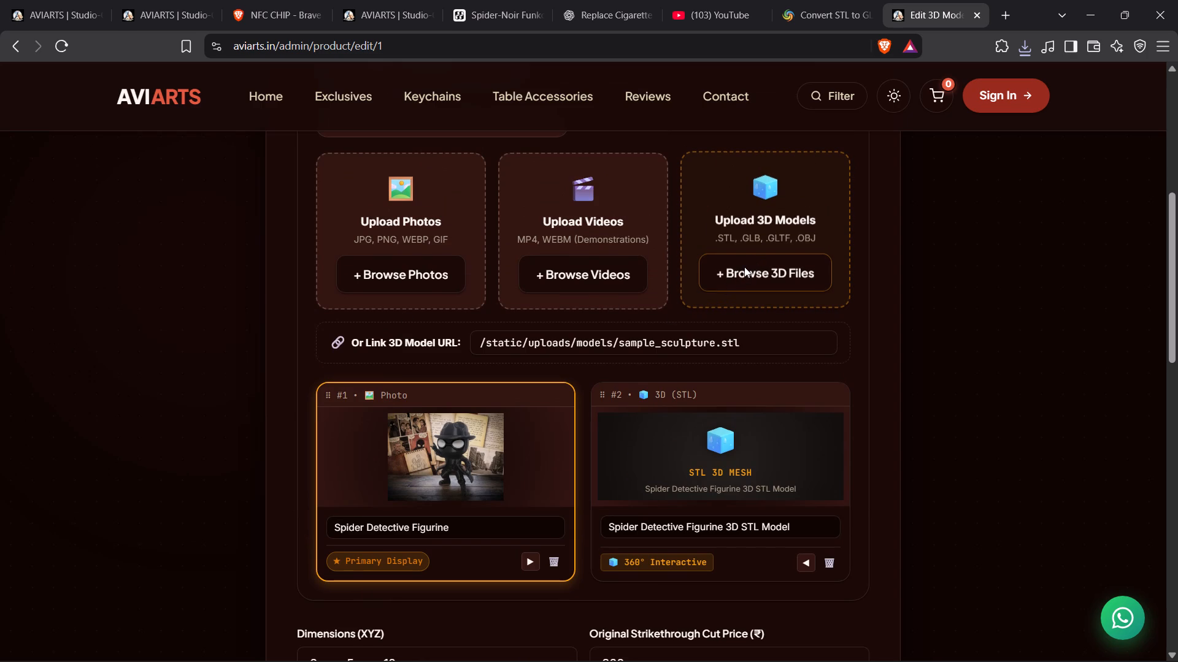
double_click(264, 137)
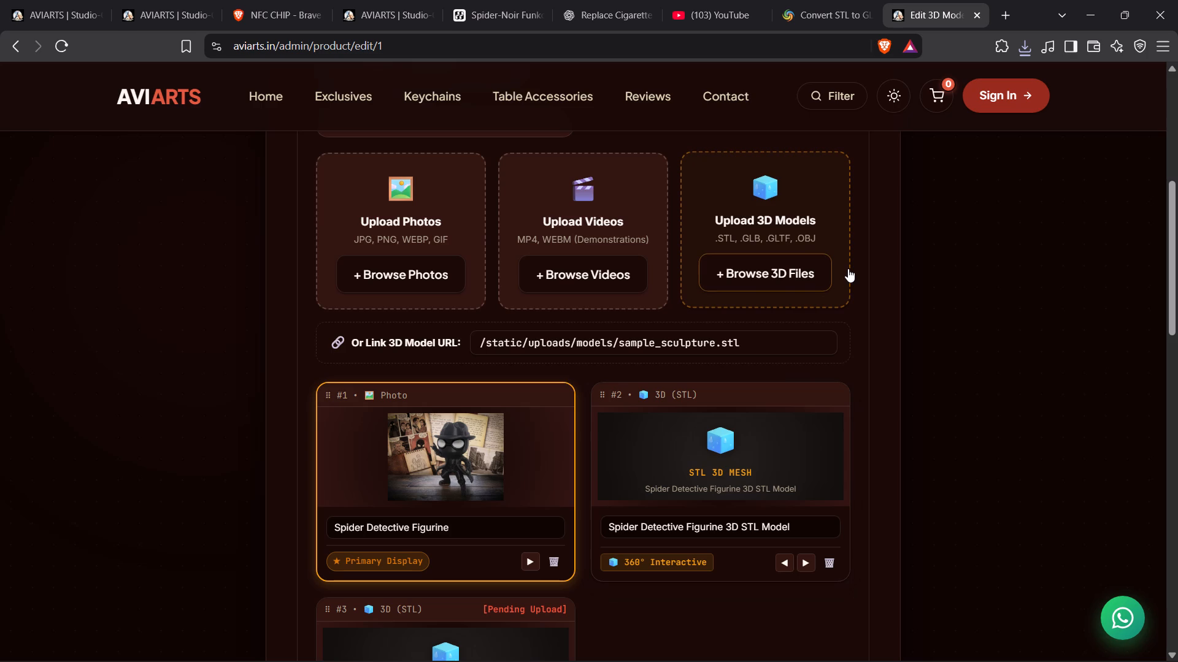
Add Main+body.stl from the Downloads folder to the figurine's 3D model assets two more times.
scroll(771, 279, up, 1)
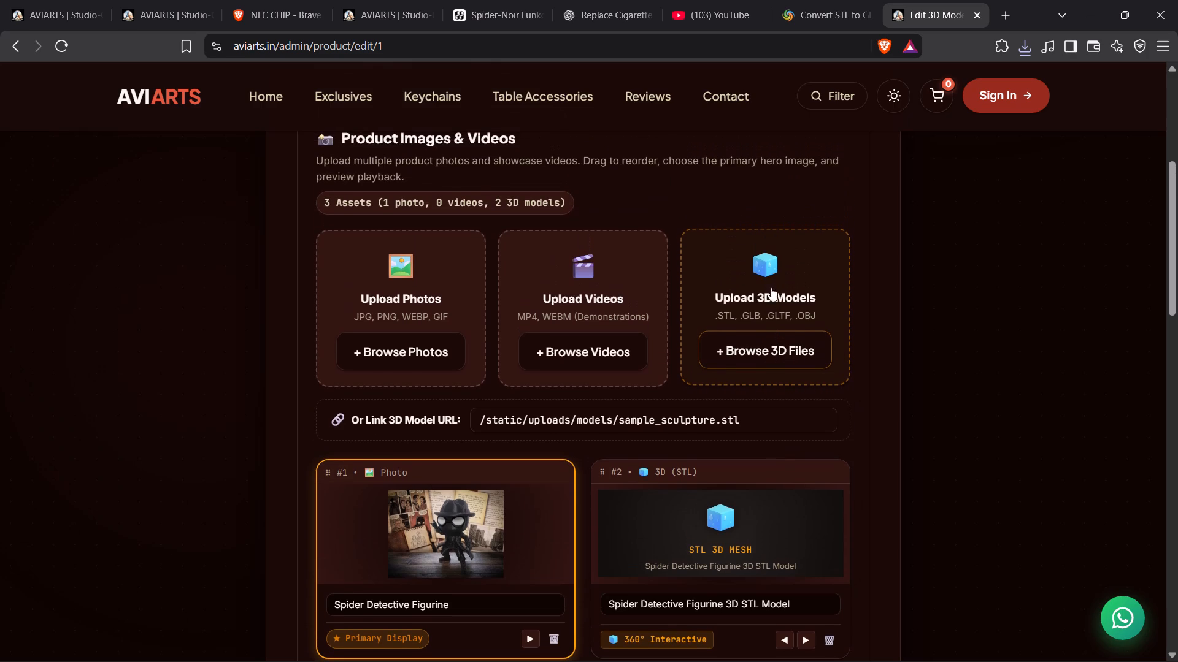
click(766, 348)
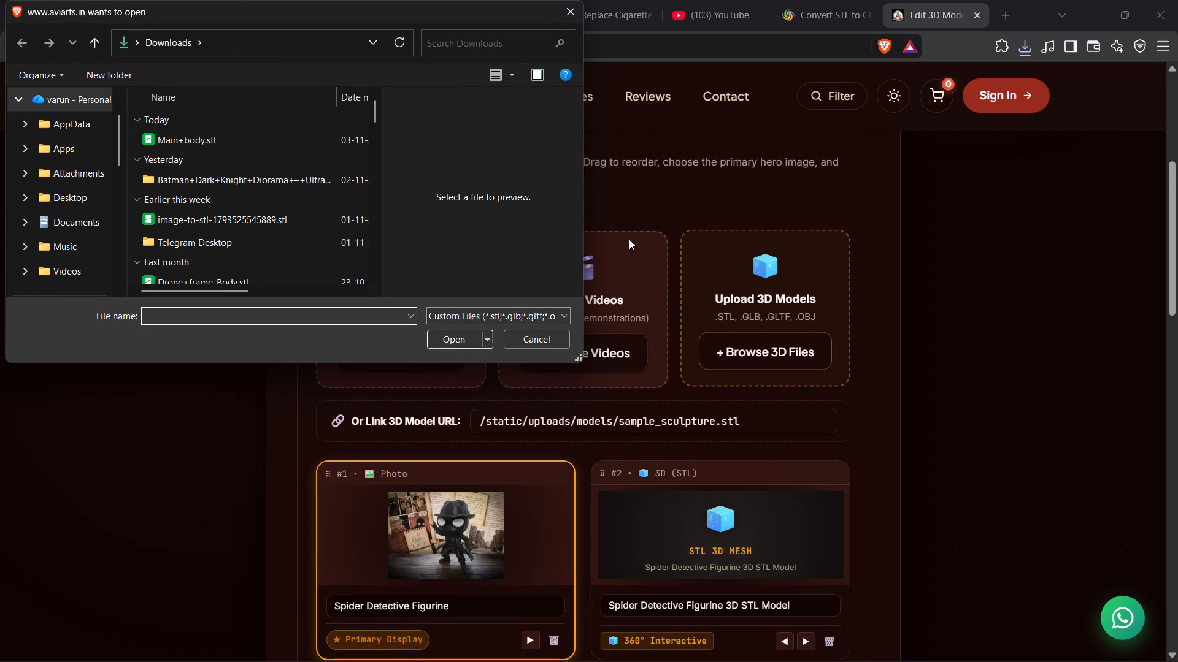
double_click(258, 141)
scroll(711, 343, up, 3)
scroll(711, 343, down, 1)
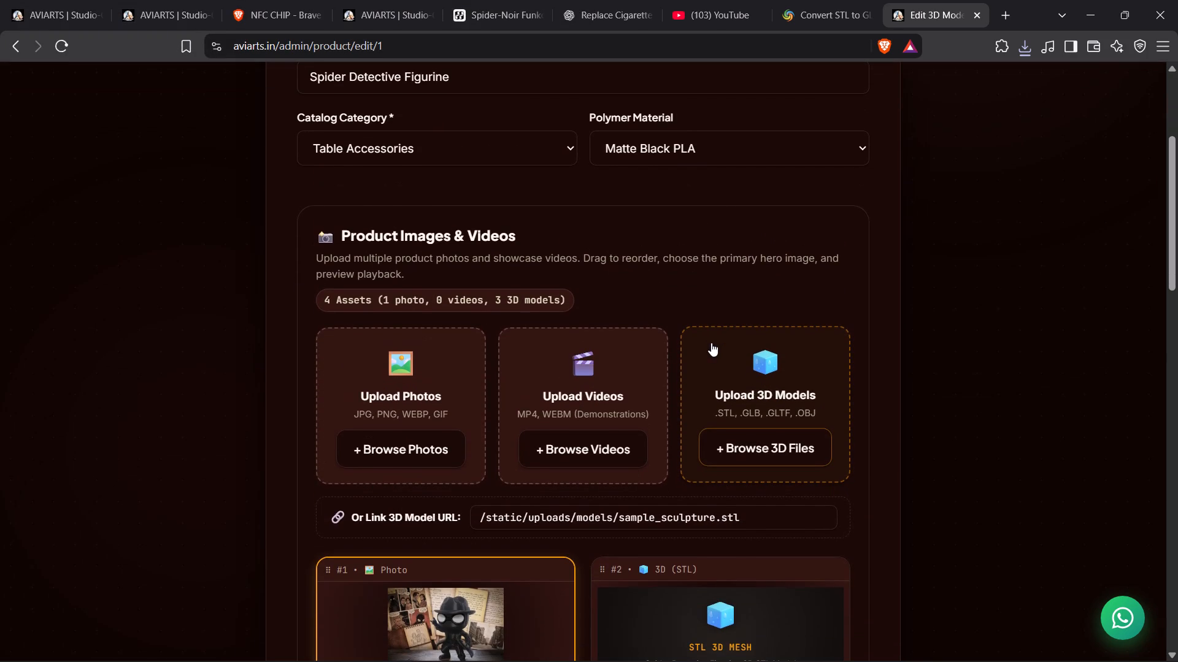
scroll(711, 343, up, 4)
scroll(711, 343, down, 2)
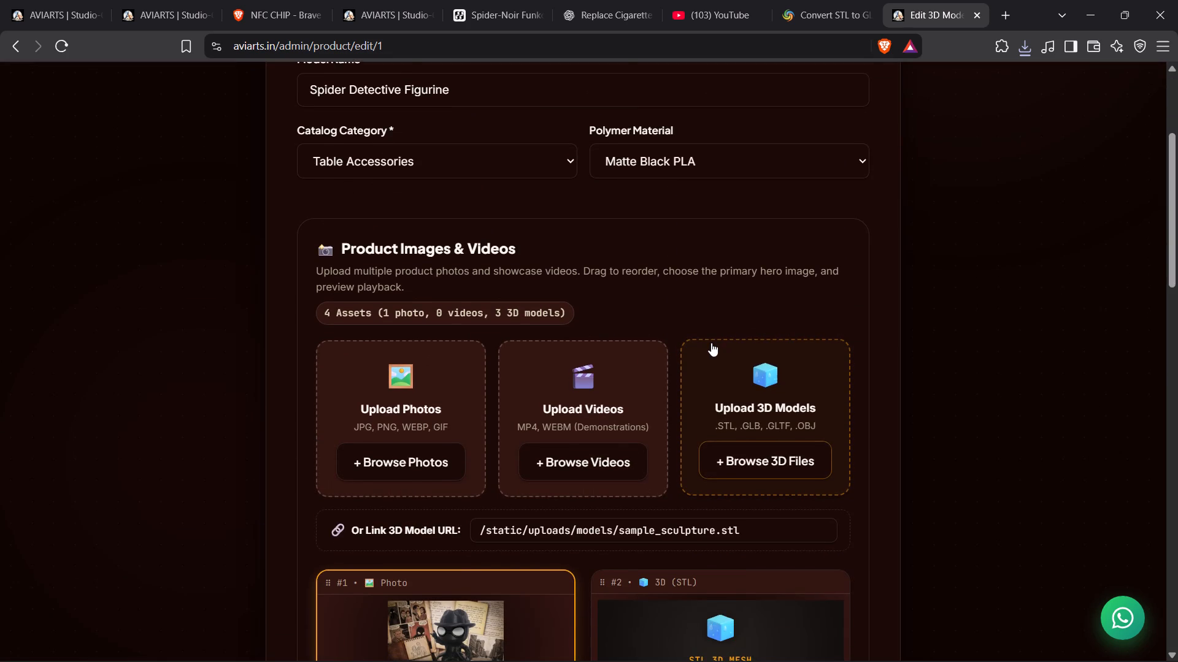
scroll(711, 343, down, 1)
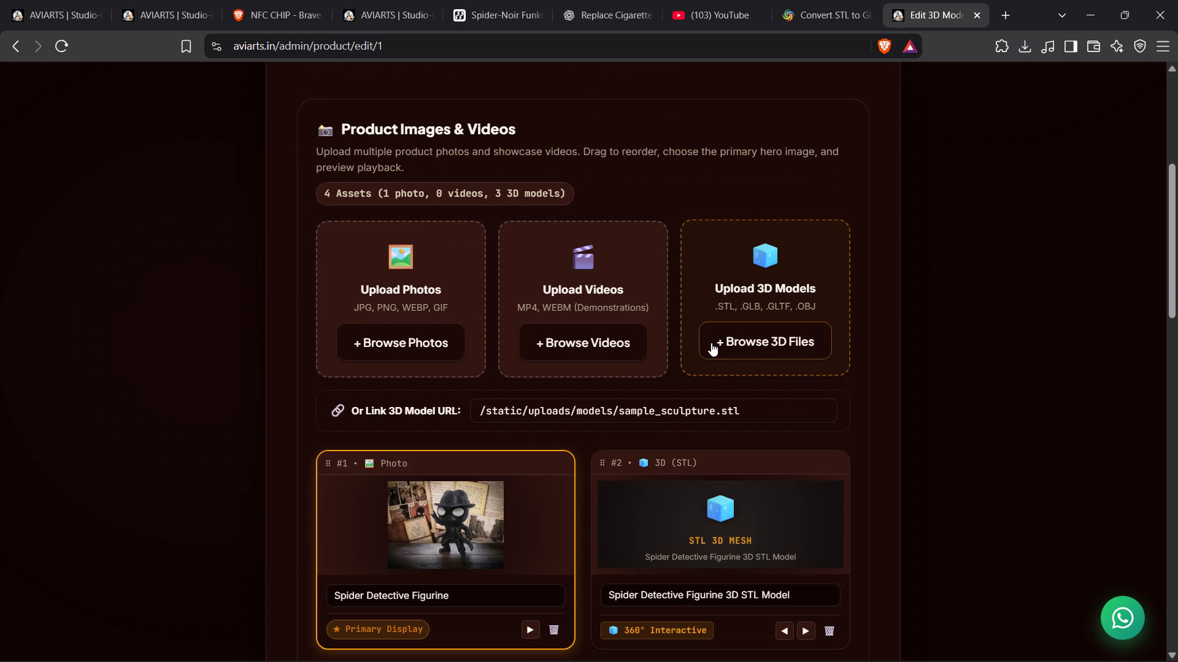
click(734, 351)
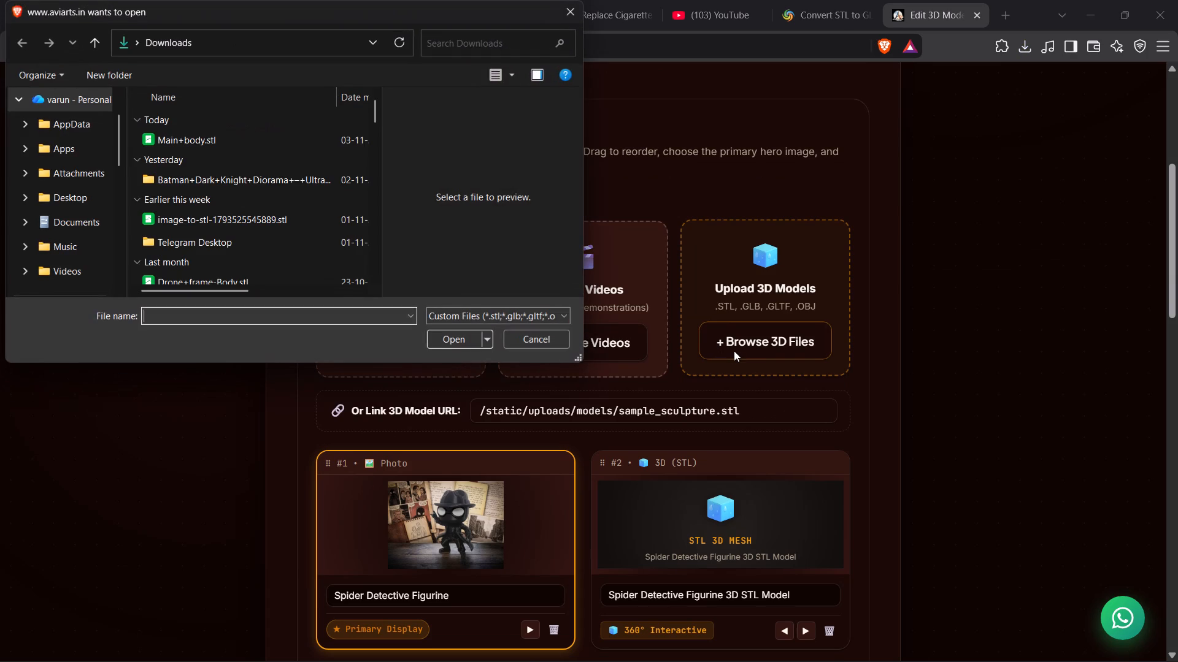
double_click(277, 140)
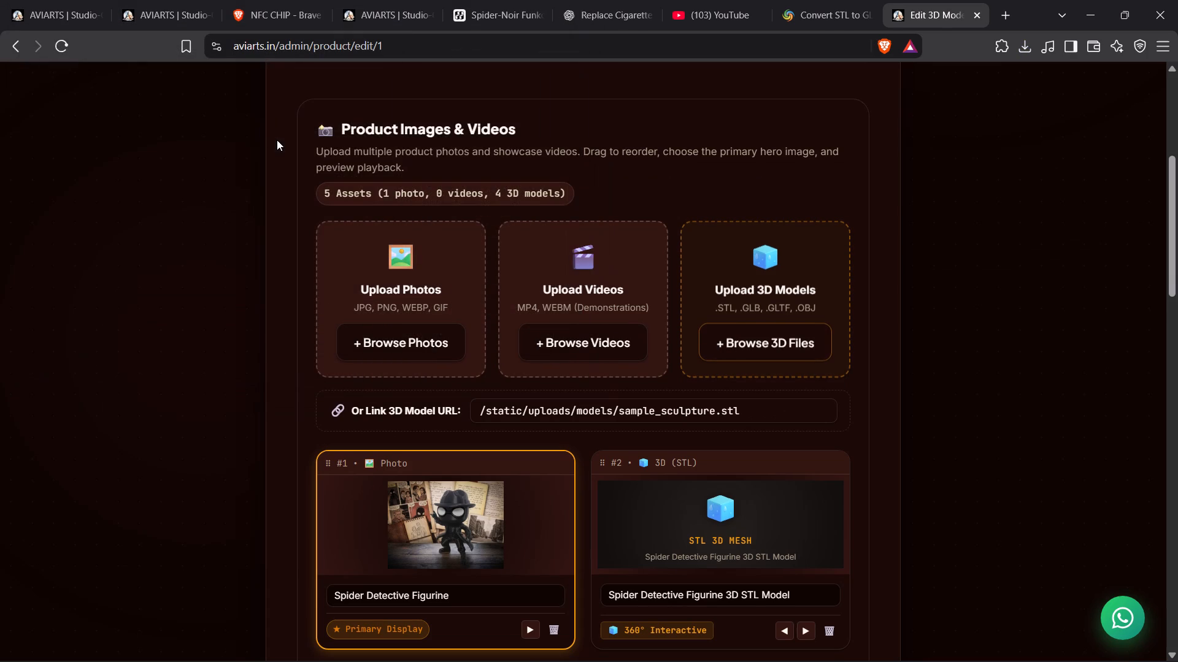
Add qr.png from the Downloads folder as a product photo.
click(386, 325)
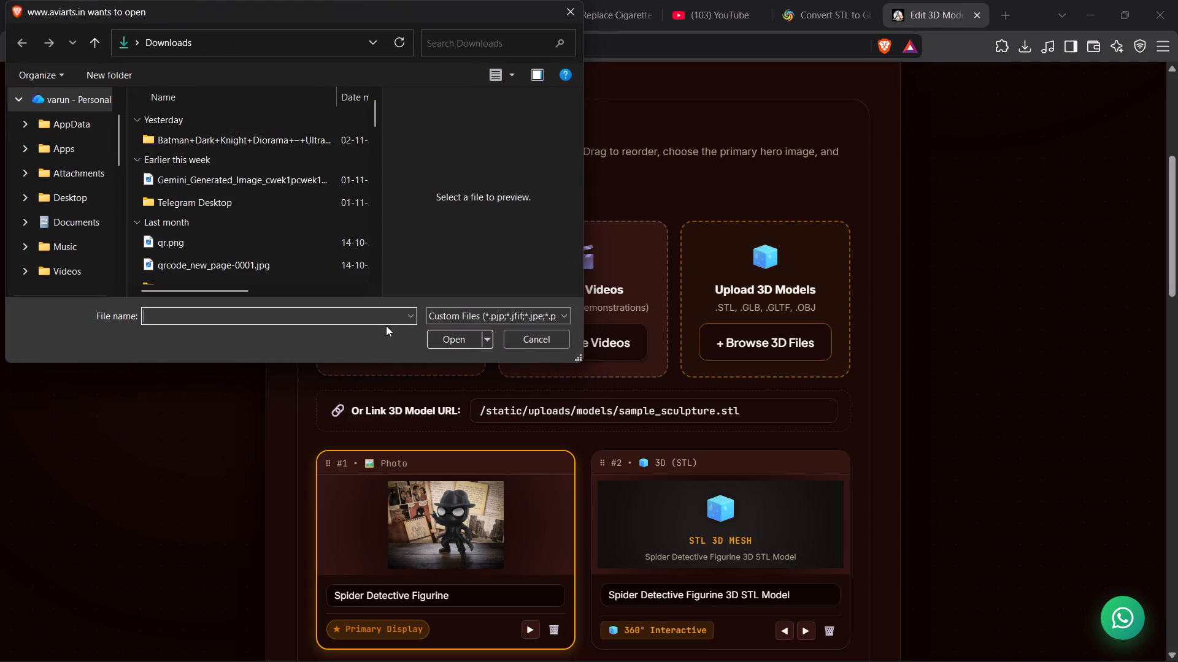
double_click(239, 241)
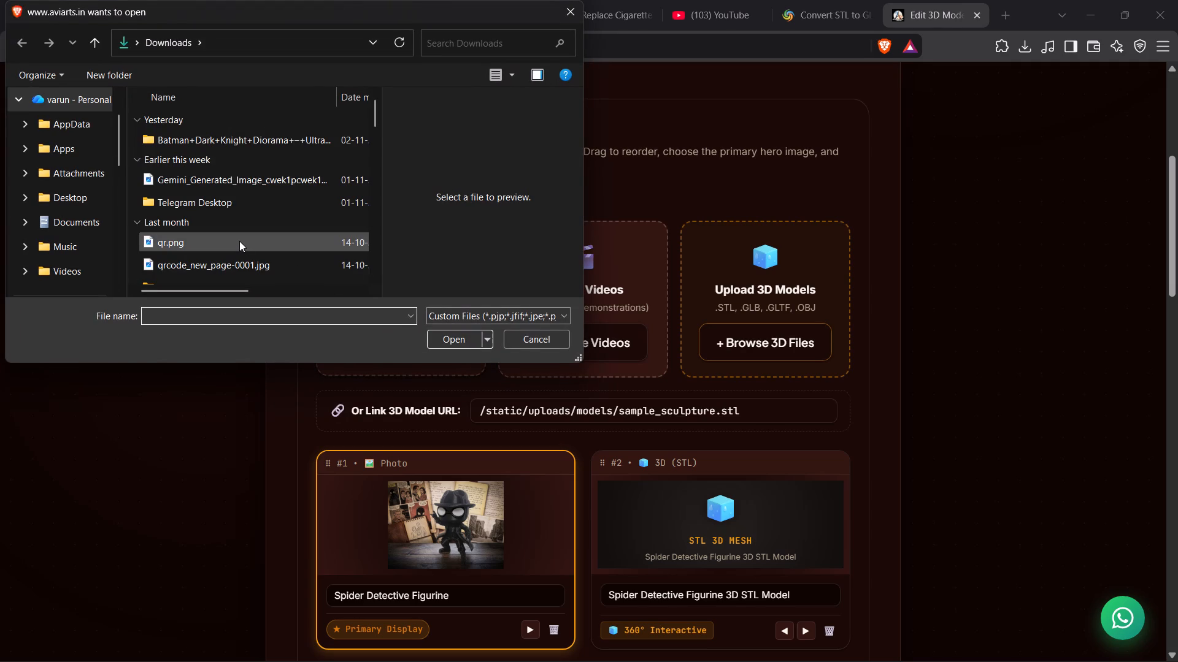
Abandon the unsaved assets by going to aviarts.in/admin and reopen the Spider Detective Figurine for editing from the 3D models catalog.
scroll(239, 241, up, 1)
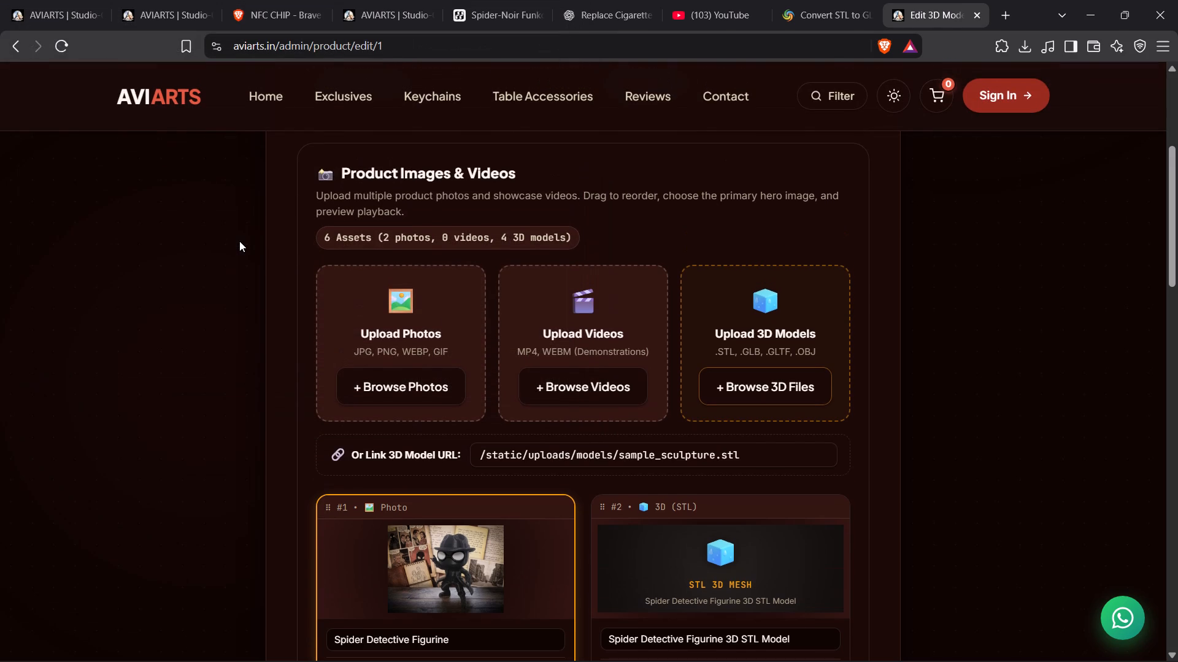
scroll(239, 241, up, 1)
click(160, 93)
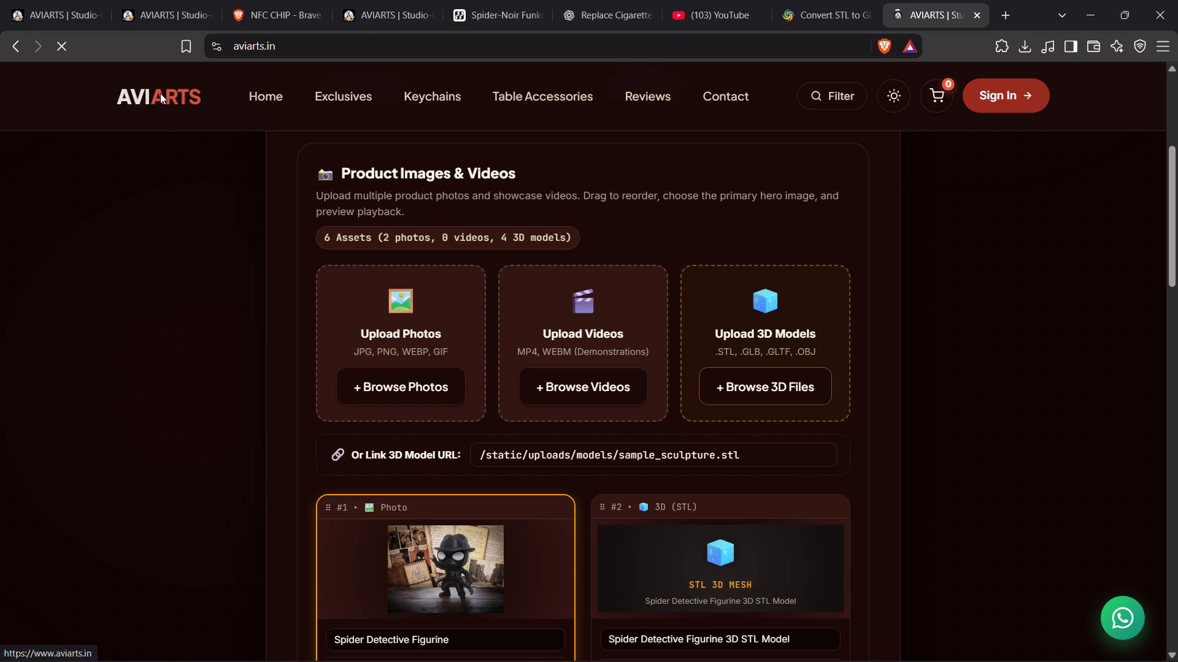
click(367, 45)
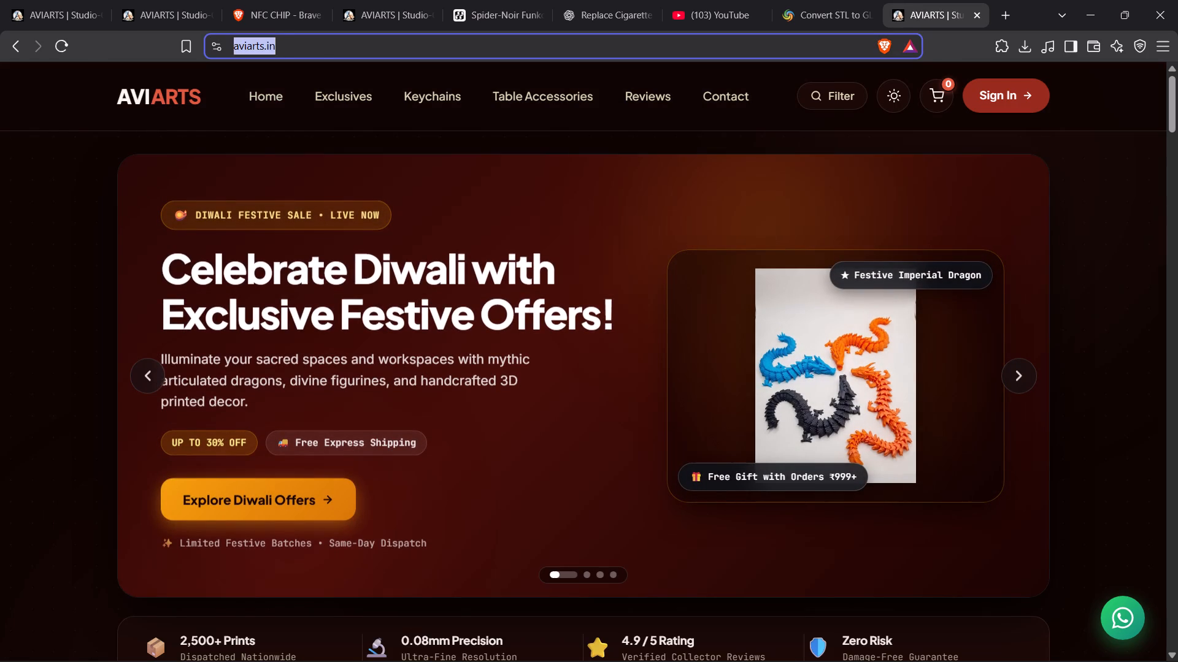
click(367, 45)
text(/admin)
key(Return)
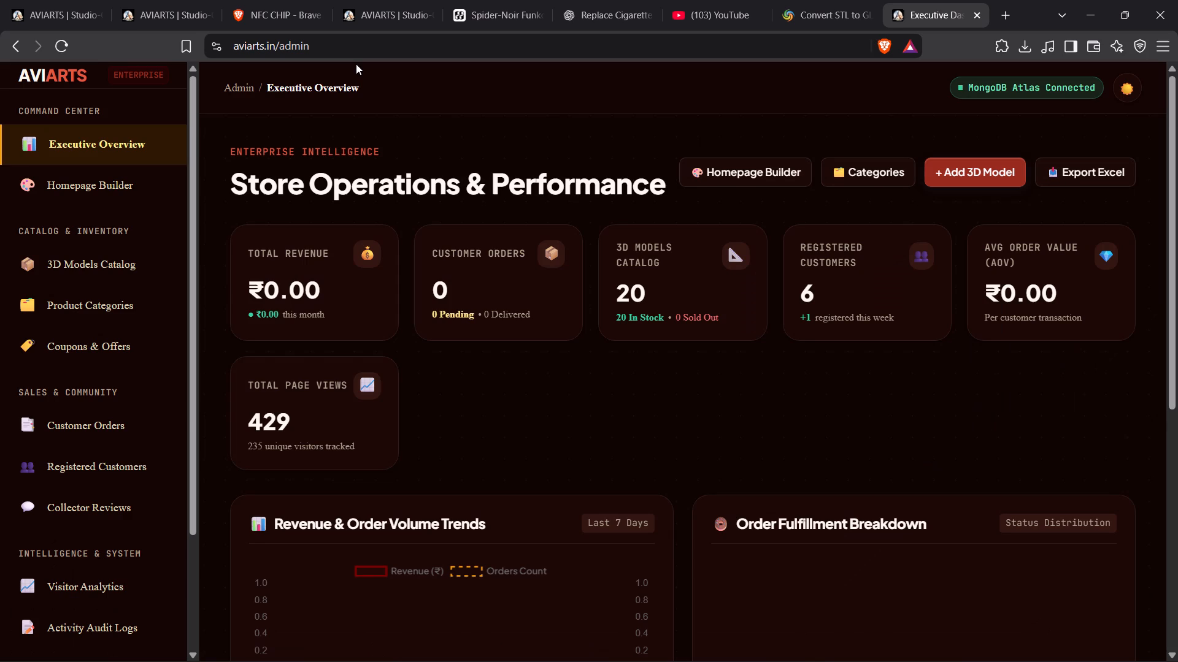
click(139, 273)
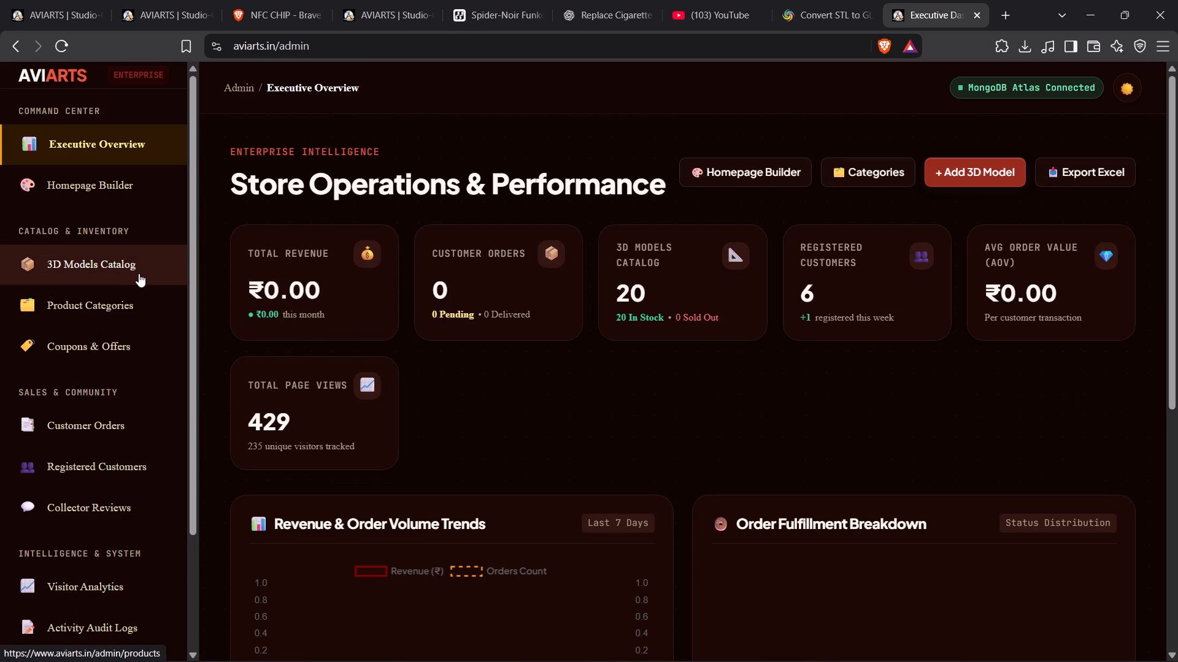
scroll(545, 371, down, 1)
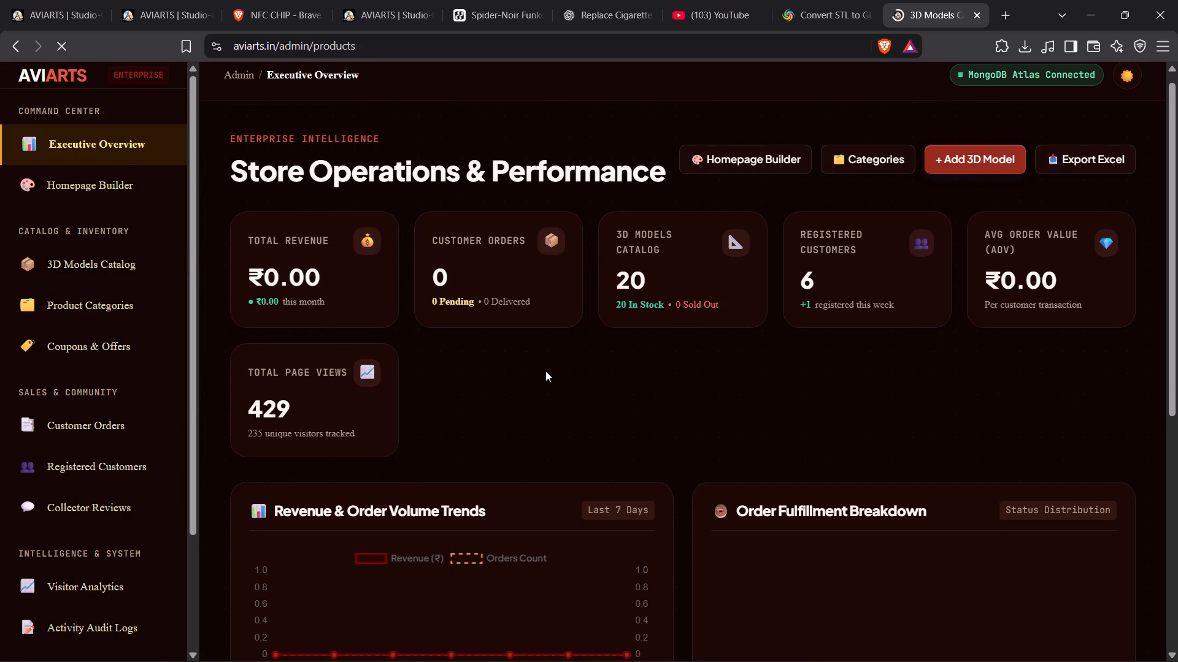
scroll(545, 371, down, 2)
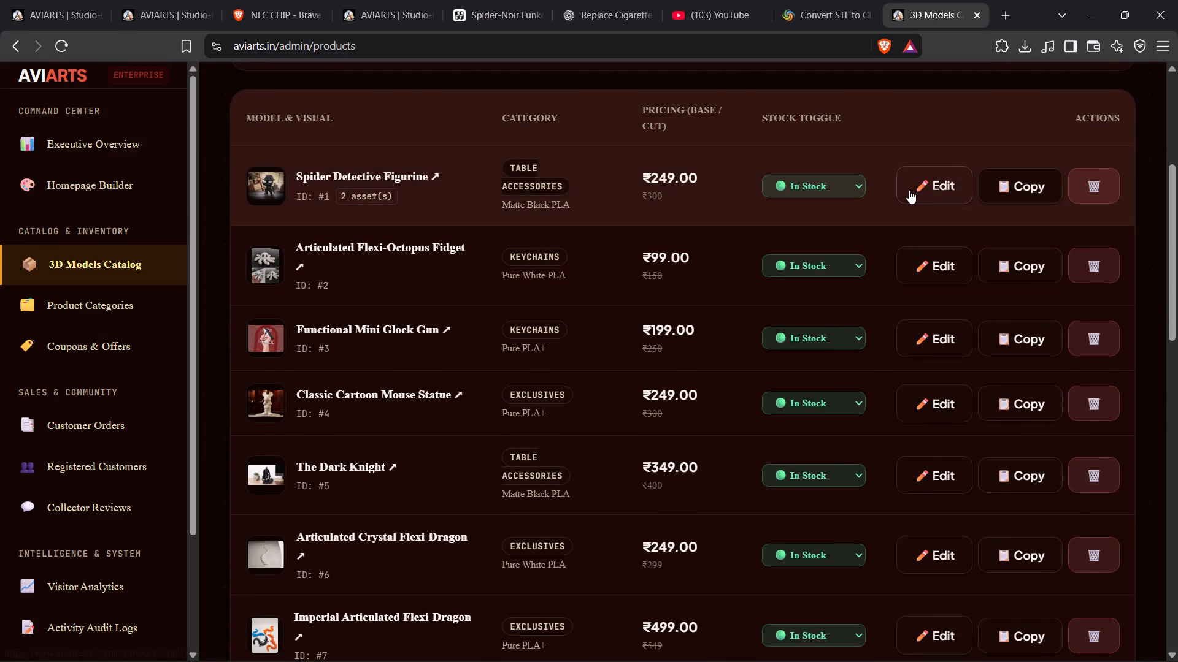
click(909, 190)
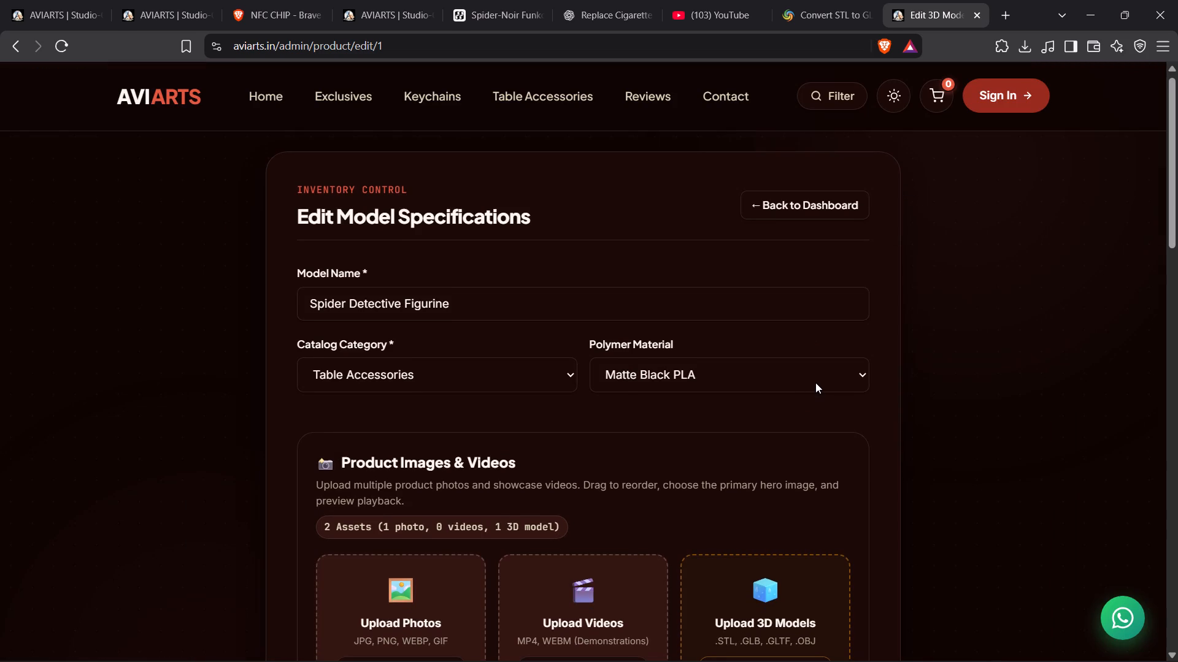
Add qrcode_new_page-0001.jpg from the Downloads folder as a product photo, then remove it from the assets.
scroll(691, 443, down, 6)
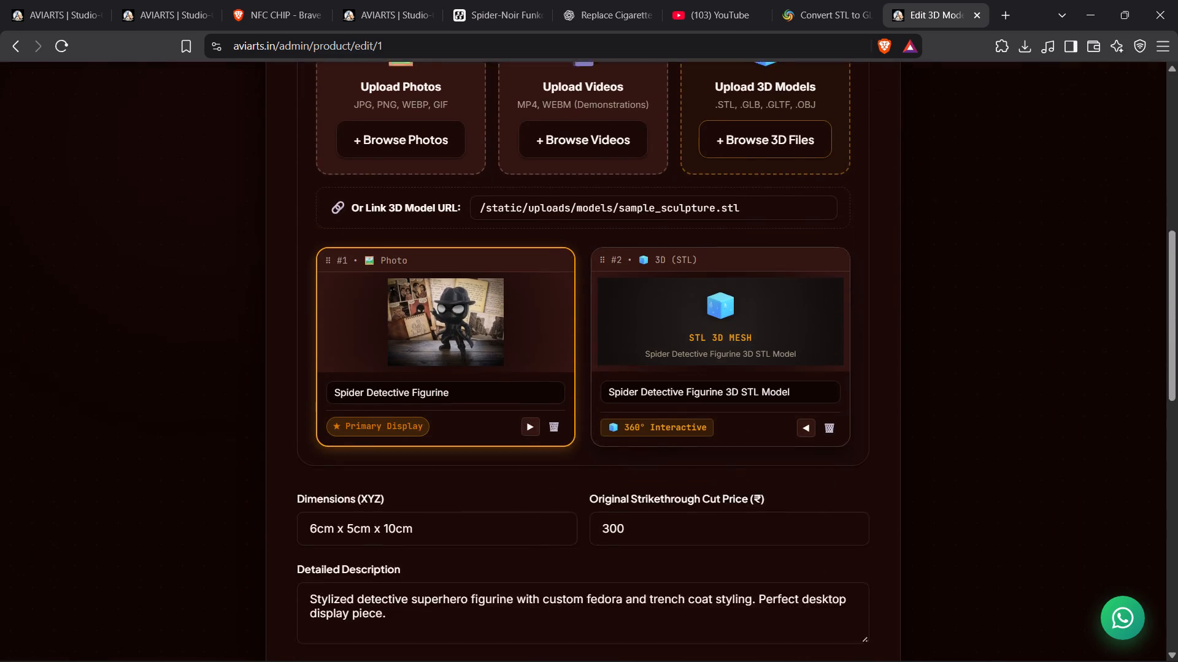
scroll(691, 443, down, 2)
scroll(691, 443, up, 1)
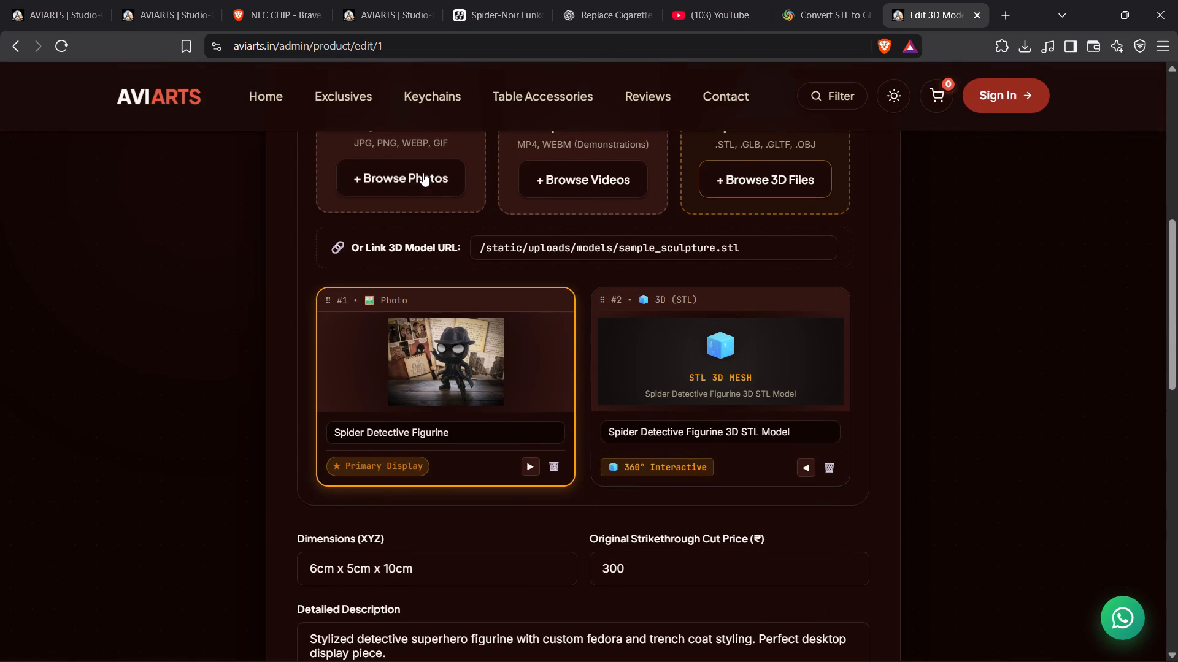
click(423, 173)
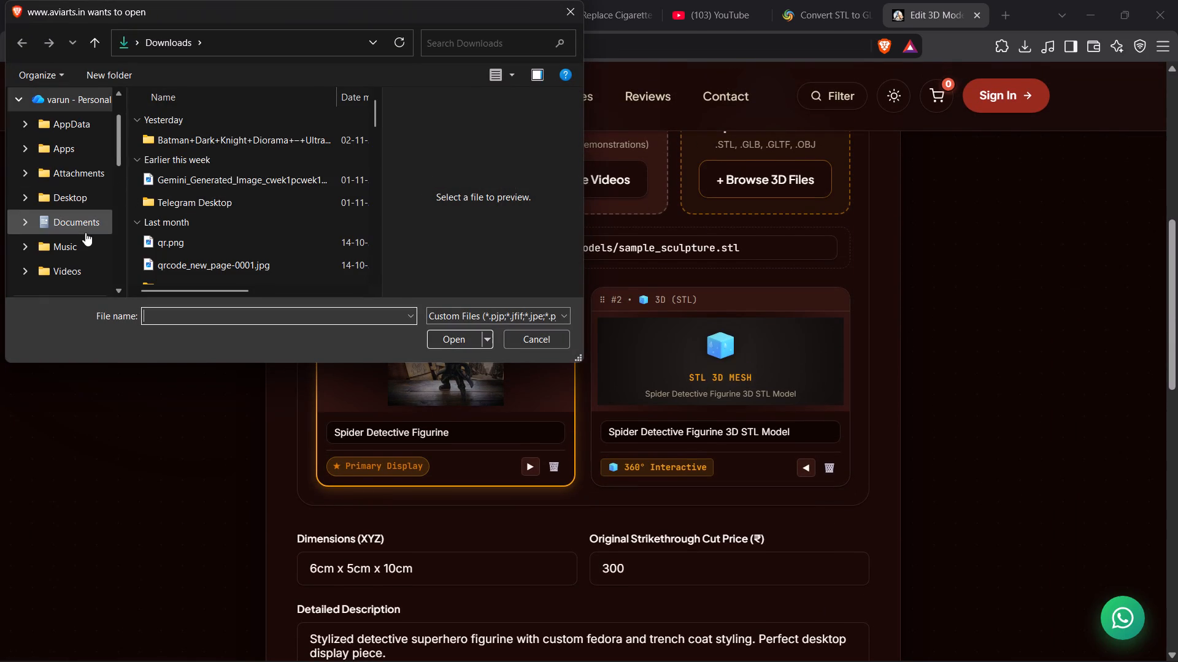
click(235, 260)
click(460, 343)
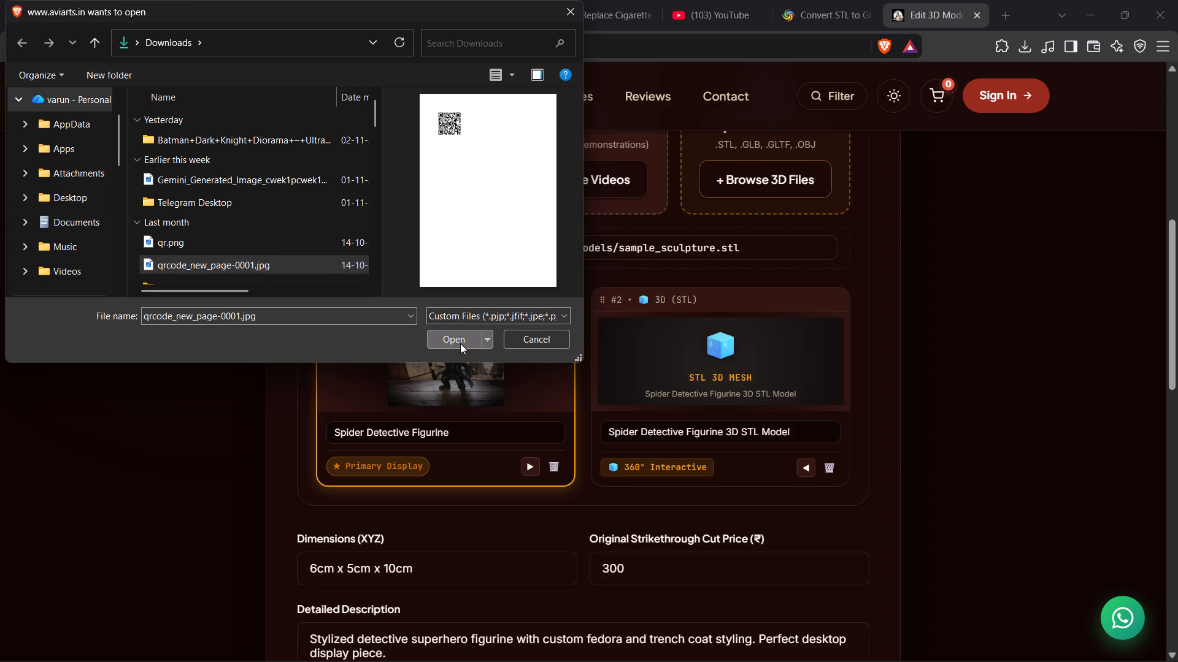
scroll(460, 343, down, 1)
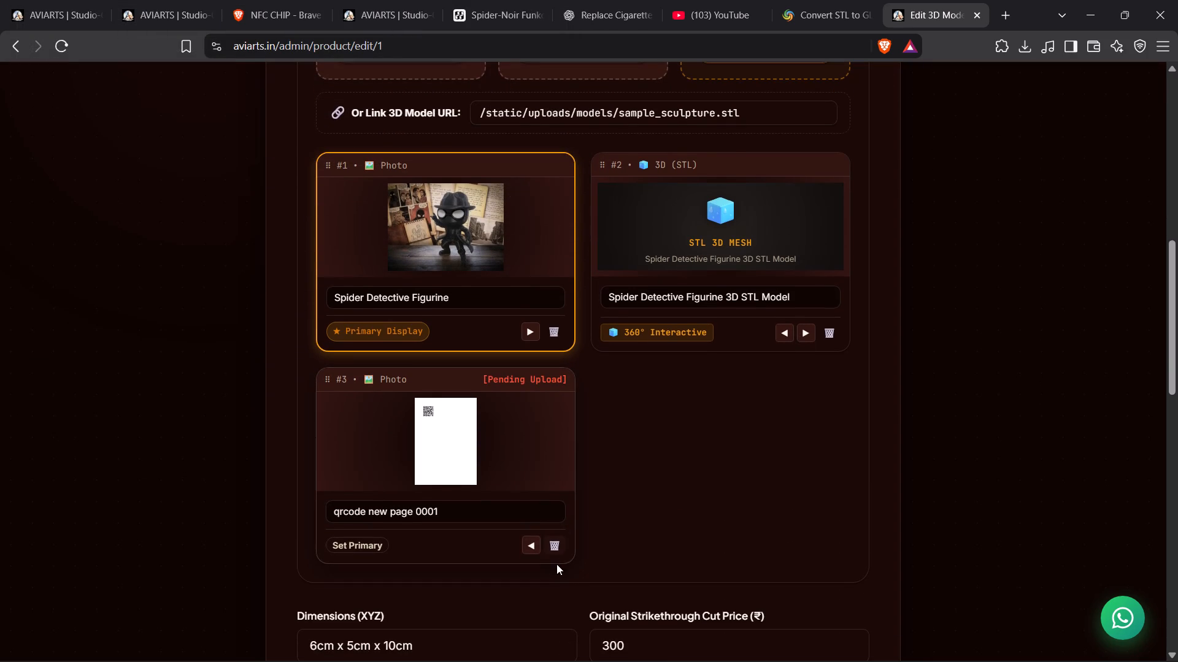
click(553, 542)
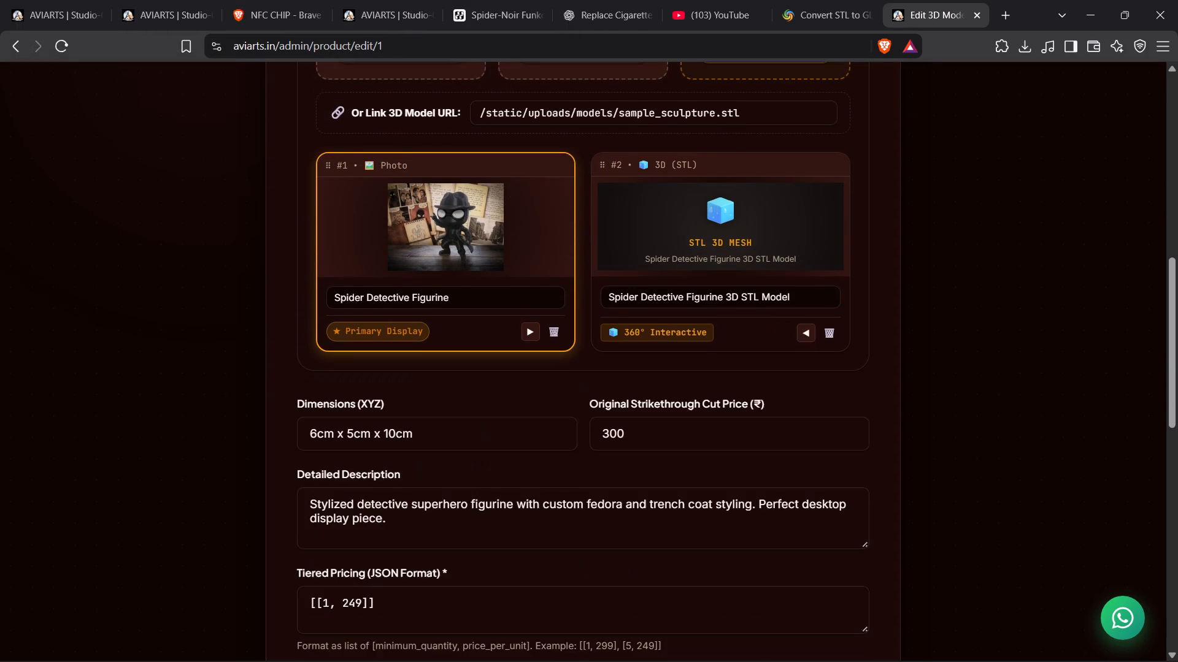
Add Main+body.stl from the Downloads folder to the figurine's 3D model assets.
scroll(553, 542, up, 1)
click(768, 143)
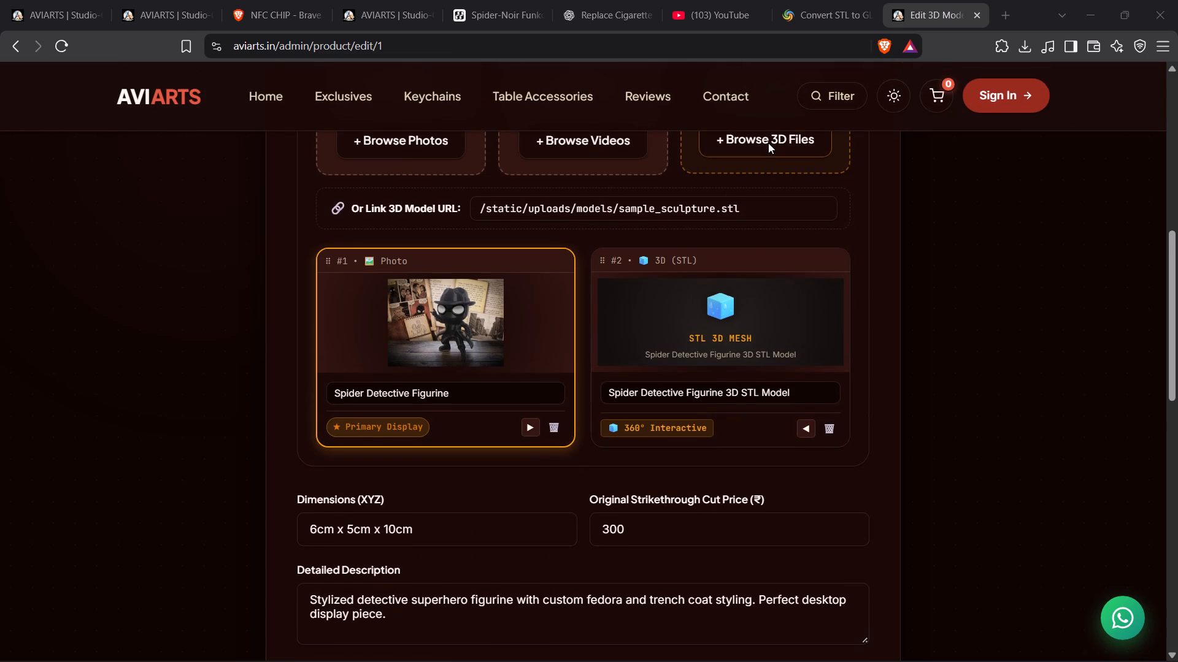
click(246, 137)
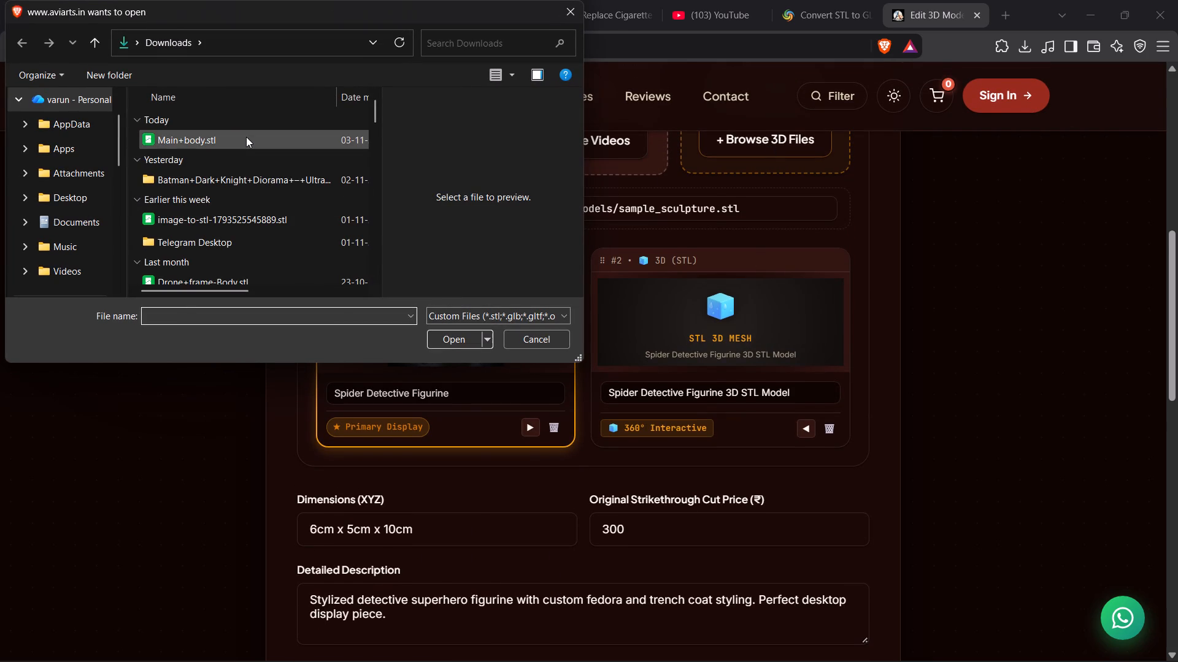
click(462, 338)
Delete the old Spider Detective Figurine 3D STL Model from the product assets.
scroll(571, 565, down, 1)
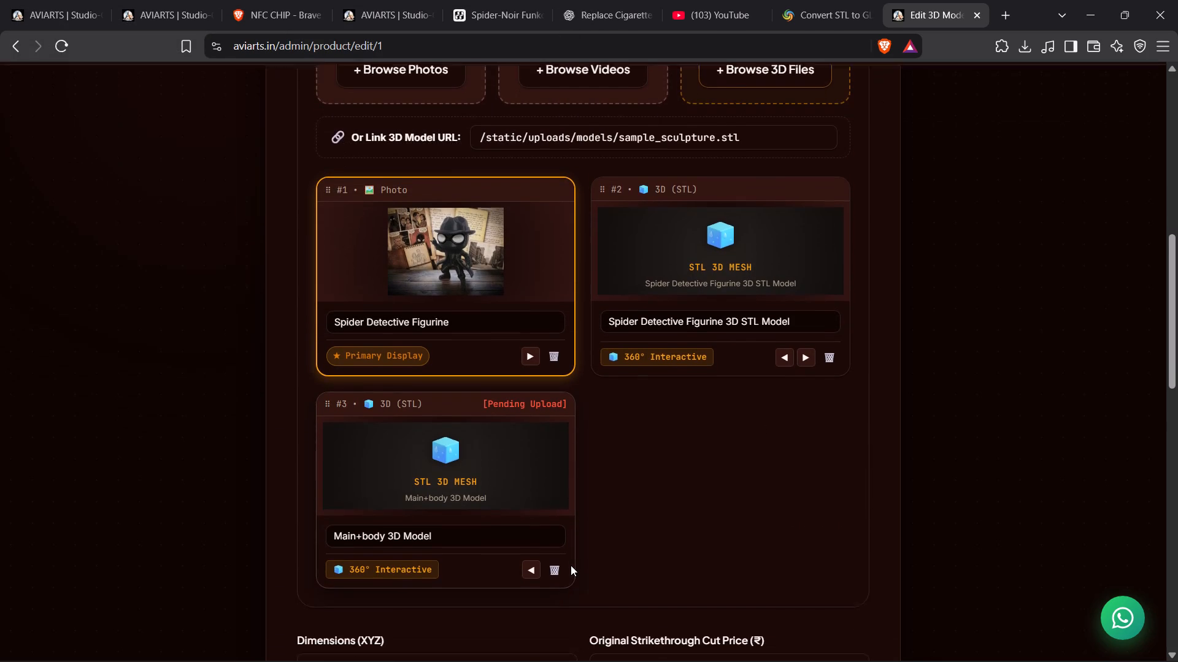
scroll(571, 565, down, 1)
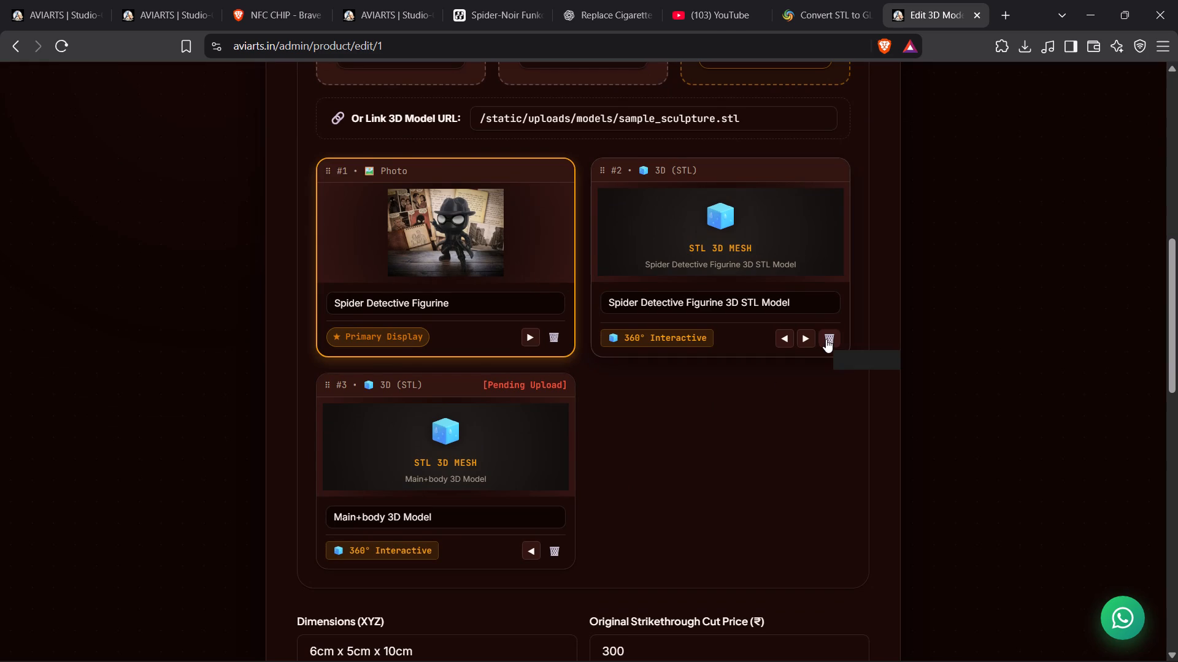
click(826, 339)
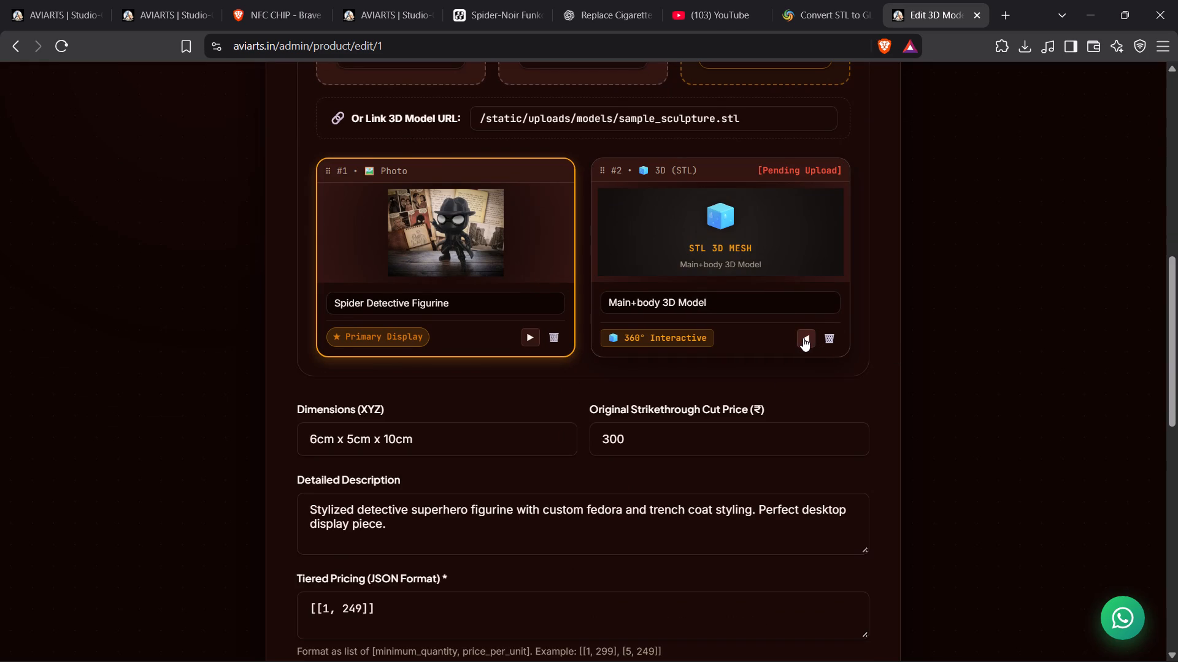
Move the Main+body 3D Model ahead of the figurine photo in the asset order.
click(803, 338)
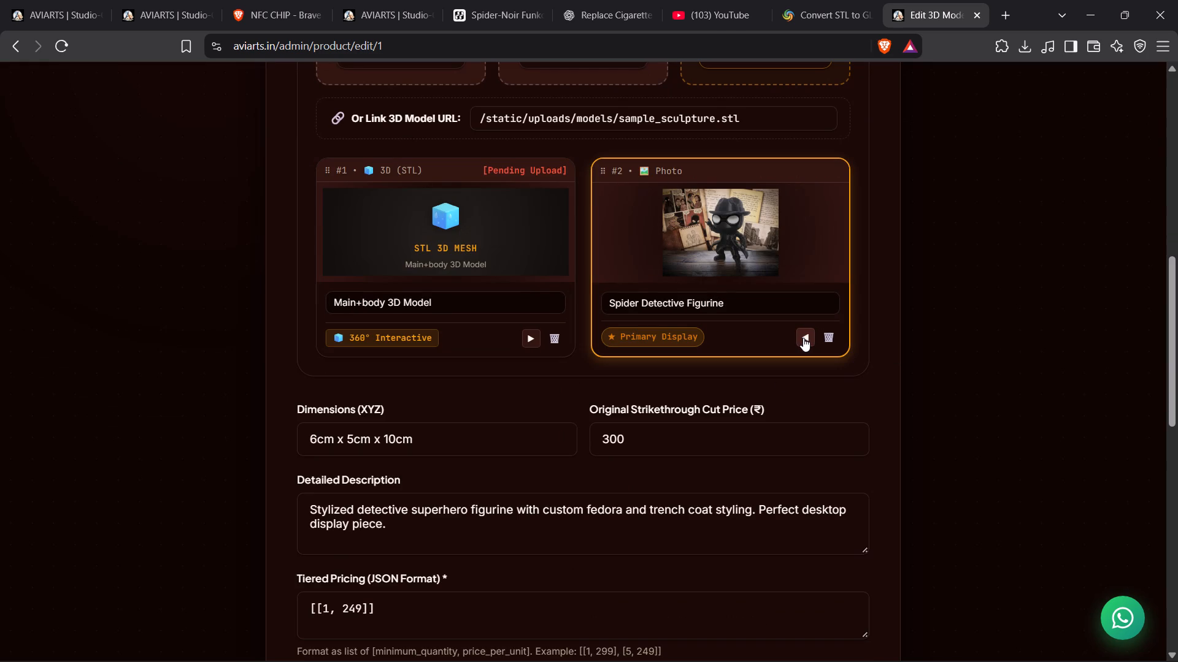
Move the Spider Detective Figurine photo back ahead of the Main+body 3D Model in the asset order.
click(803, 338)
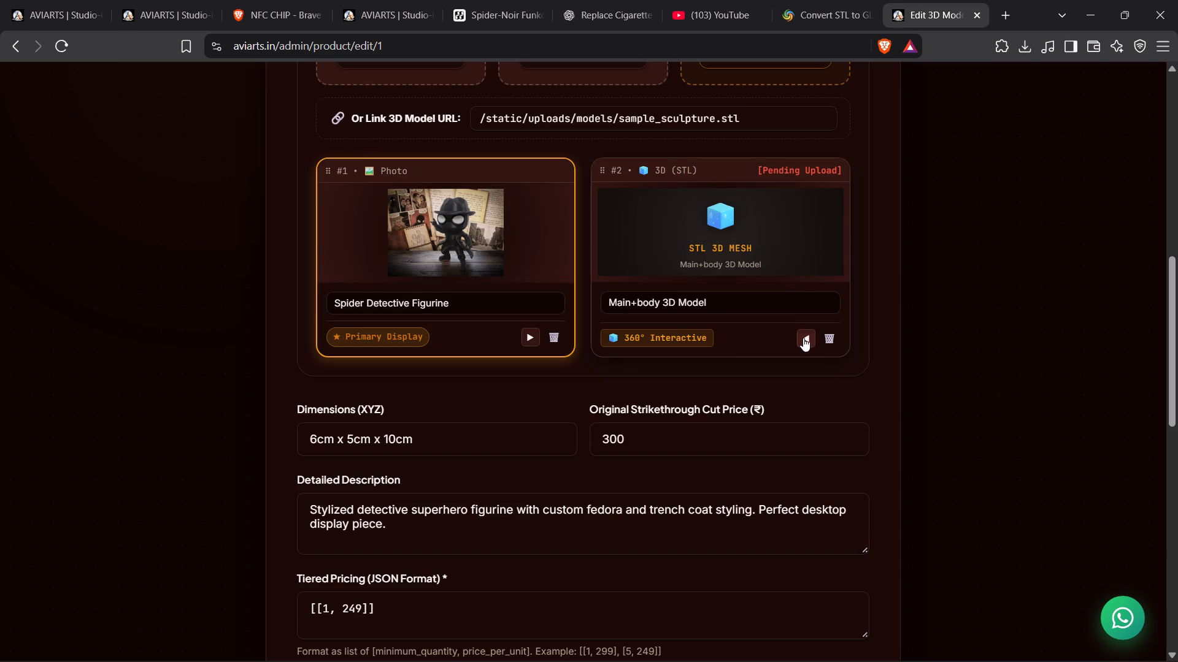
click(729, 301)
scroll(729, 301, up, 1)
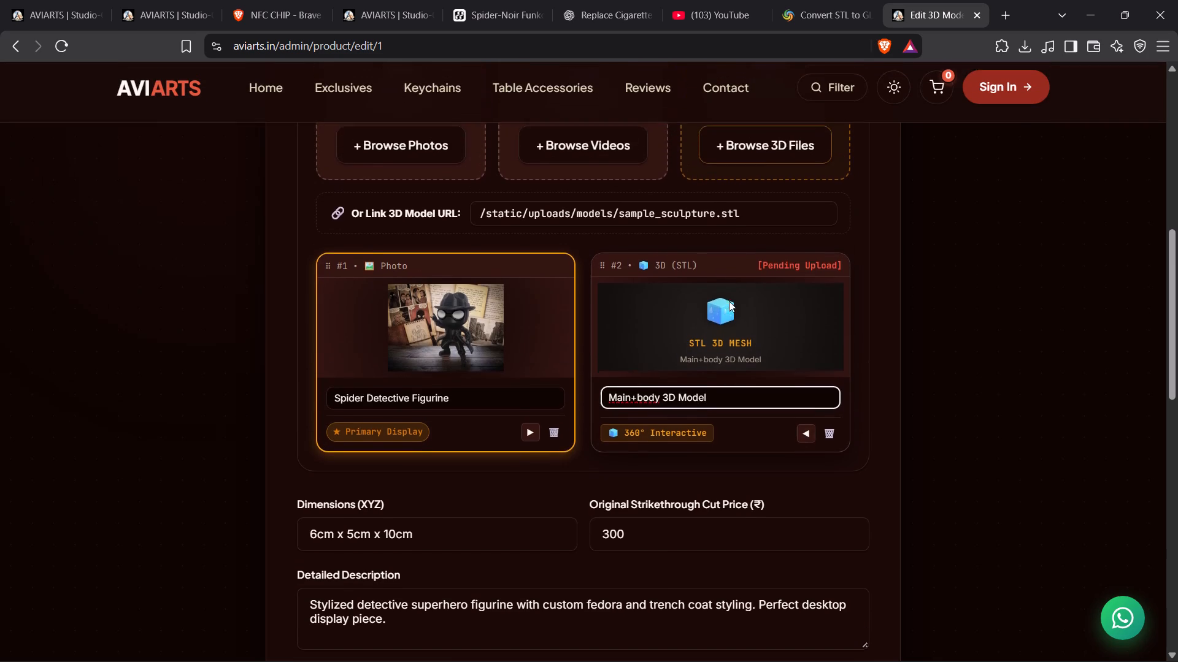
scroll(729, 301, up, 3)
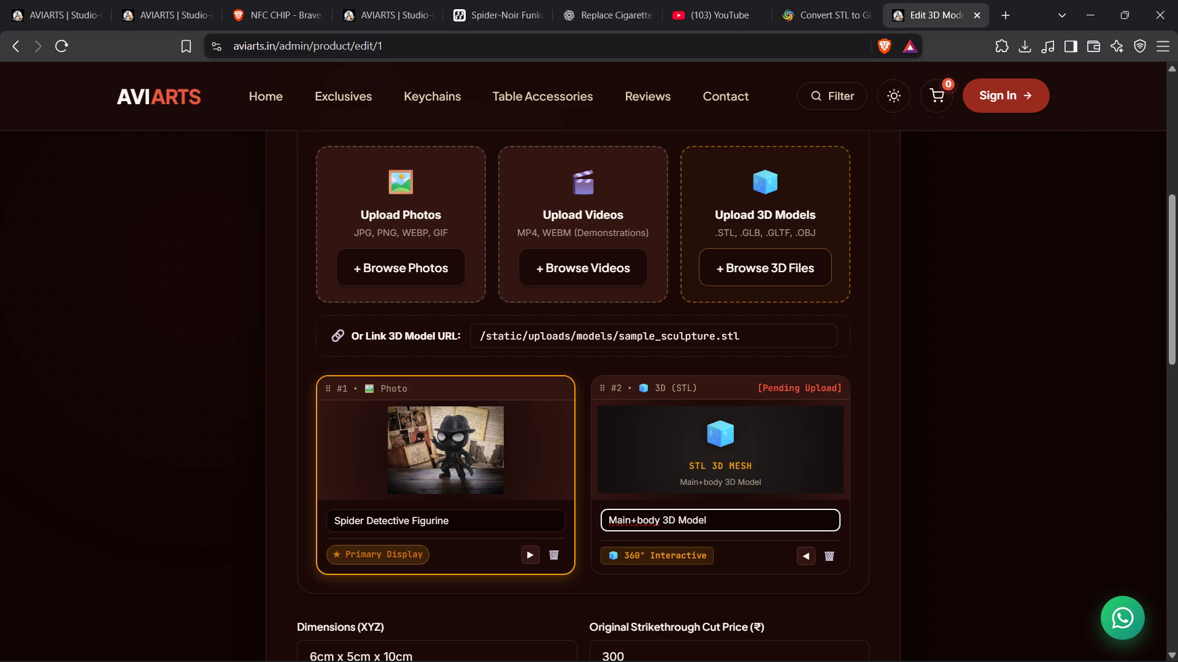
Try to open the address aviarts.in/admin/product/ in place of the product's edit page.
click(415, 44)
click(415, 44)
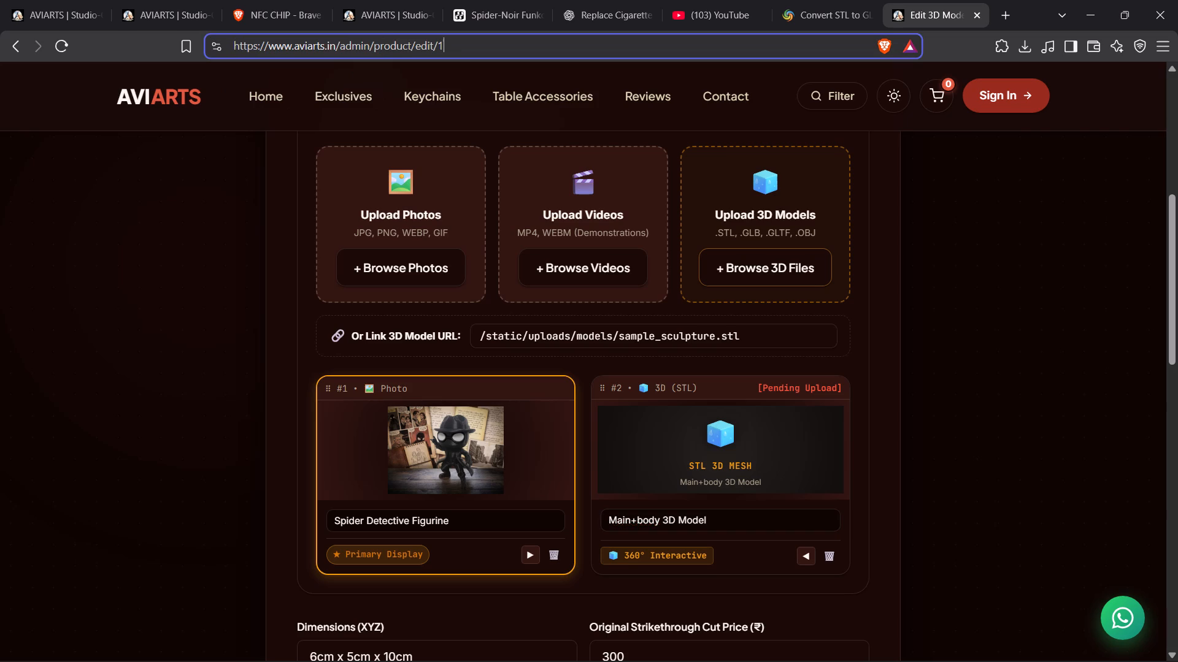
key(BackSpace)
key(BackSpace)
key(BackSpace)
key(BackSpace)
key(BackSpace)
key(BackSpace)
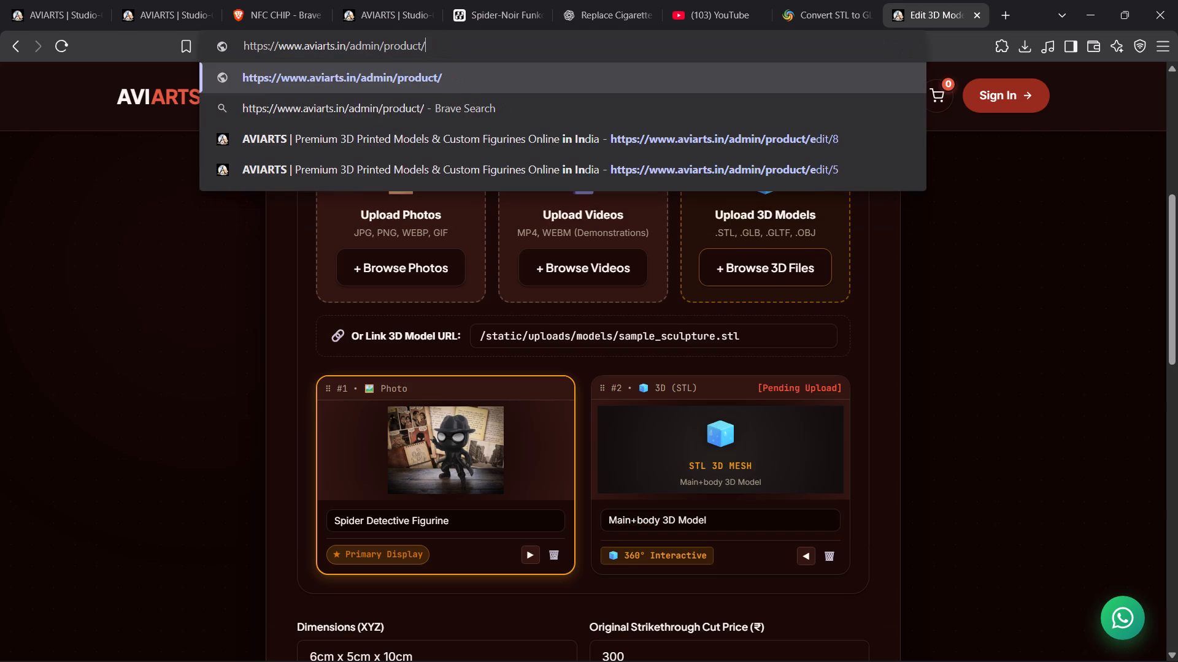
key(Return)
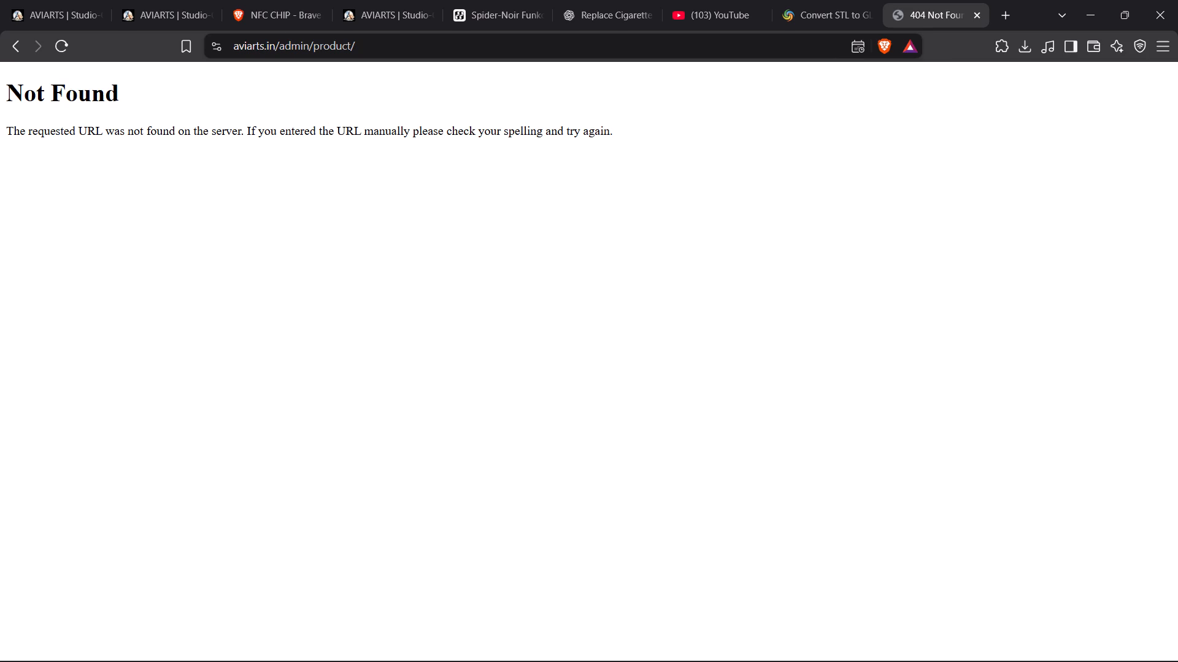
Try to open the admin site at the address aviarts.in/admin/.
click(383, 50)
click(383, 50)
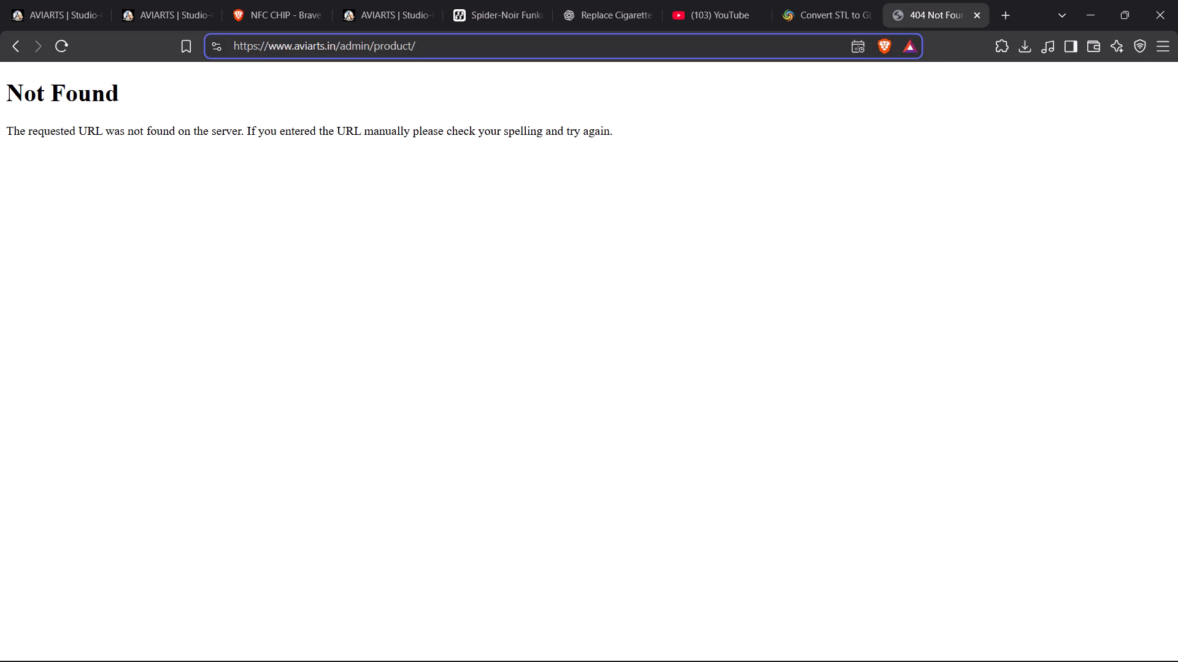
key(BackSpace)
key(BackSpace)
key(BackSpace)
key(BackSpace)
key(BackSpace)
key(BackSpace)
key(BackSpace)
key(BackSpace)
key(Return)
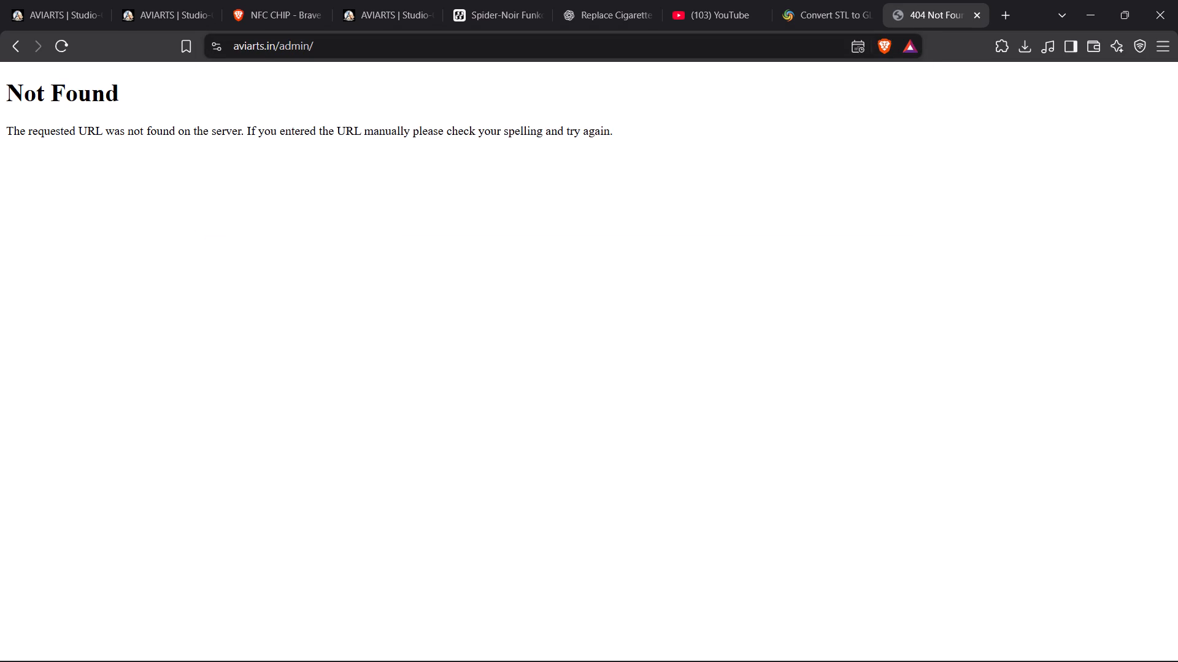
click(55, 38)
Go to aviarts.in/admin and open the Spider Detective Figurine for editing from the 3D Models Catalog.
click(380, 34)
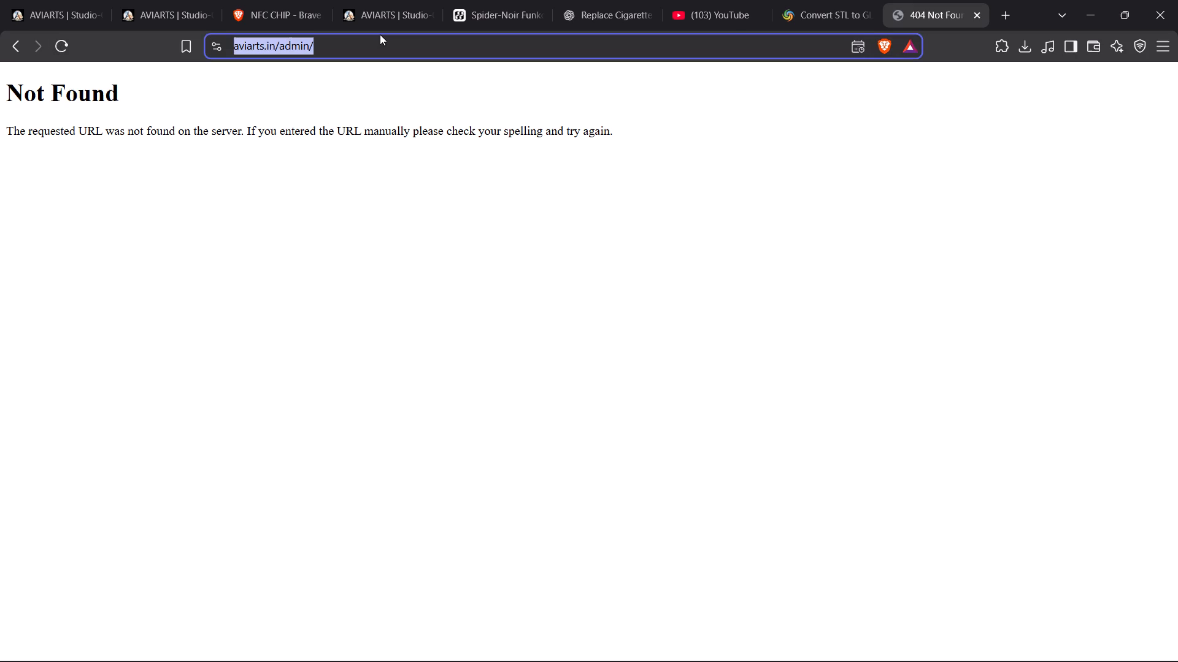
click(374, 47)
key(BackSpace)
key(Return)
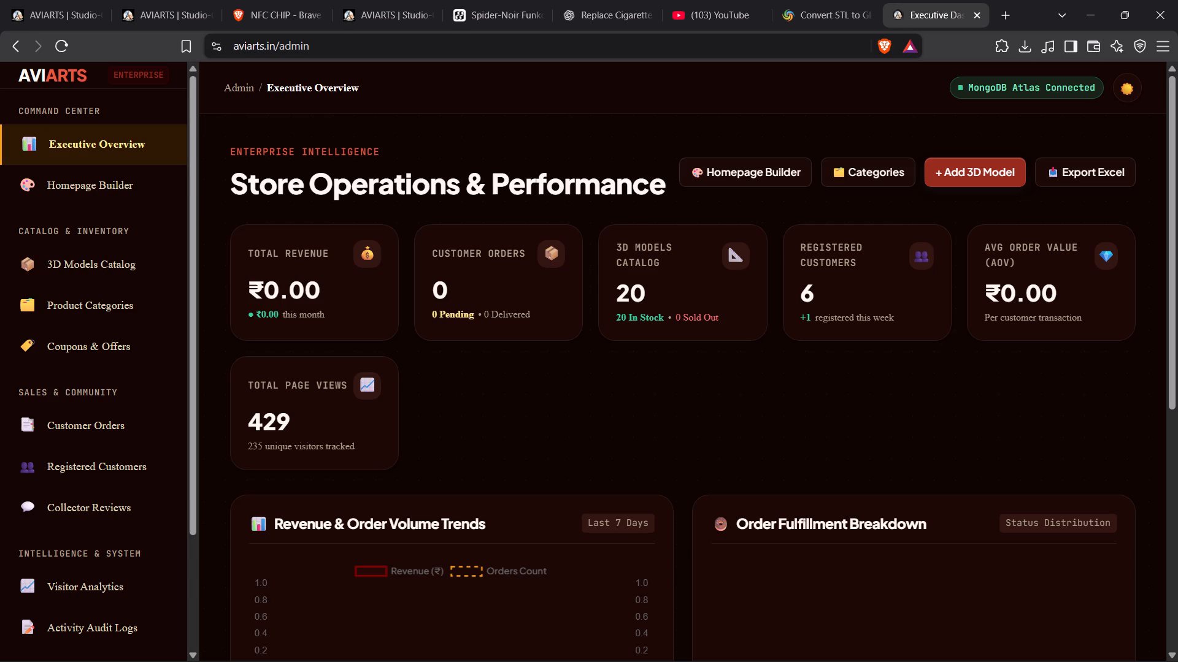
click(115, 274)
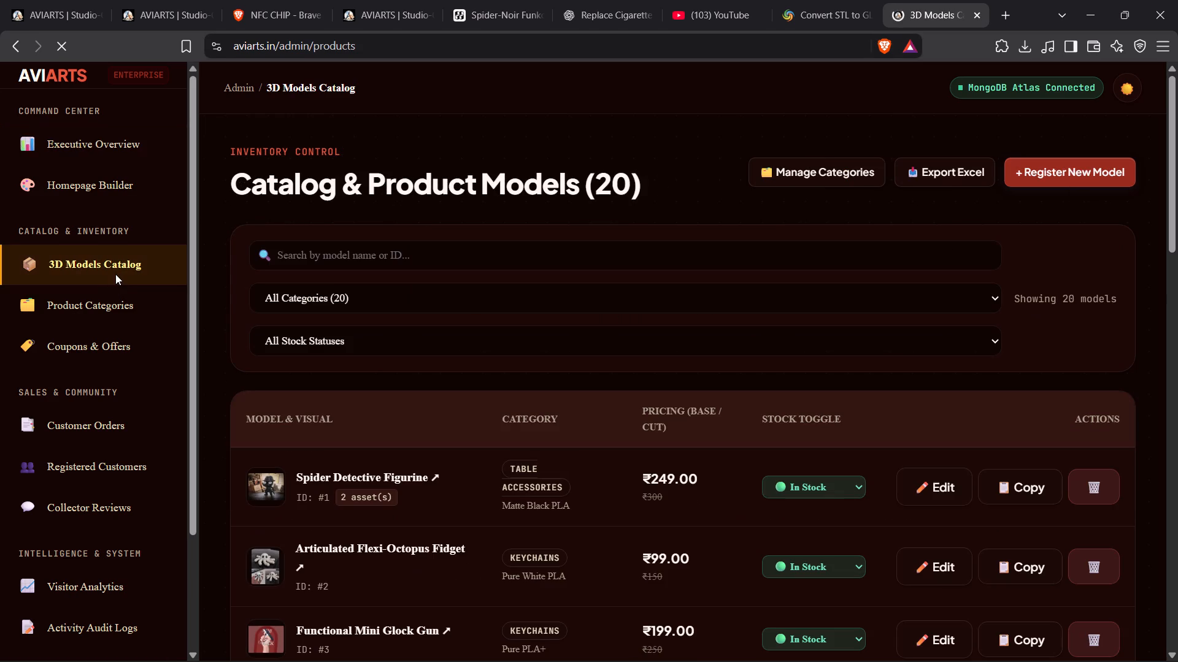
click(928, 483)
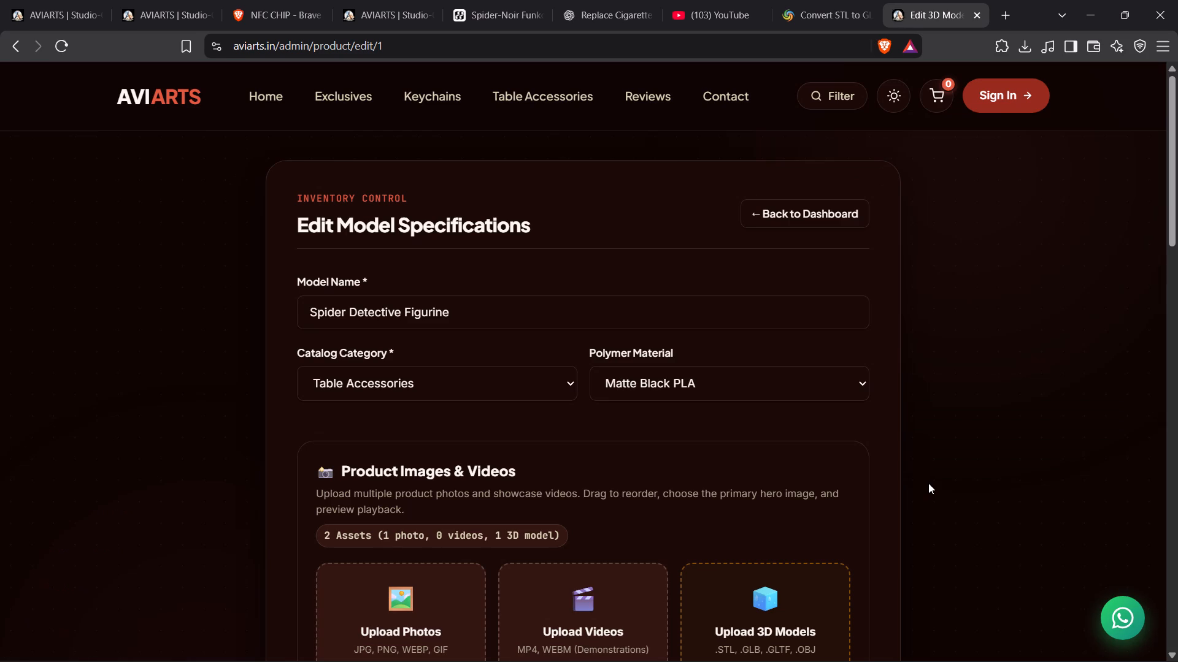
Add Main+body.stl from the Downloads folder to the figurine's 3D model assets.
scroll(765, 549, down, 5)
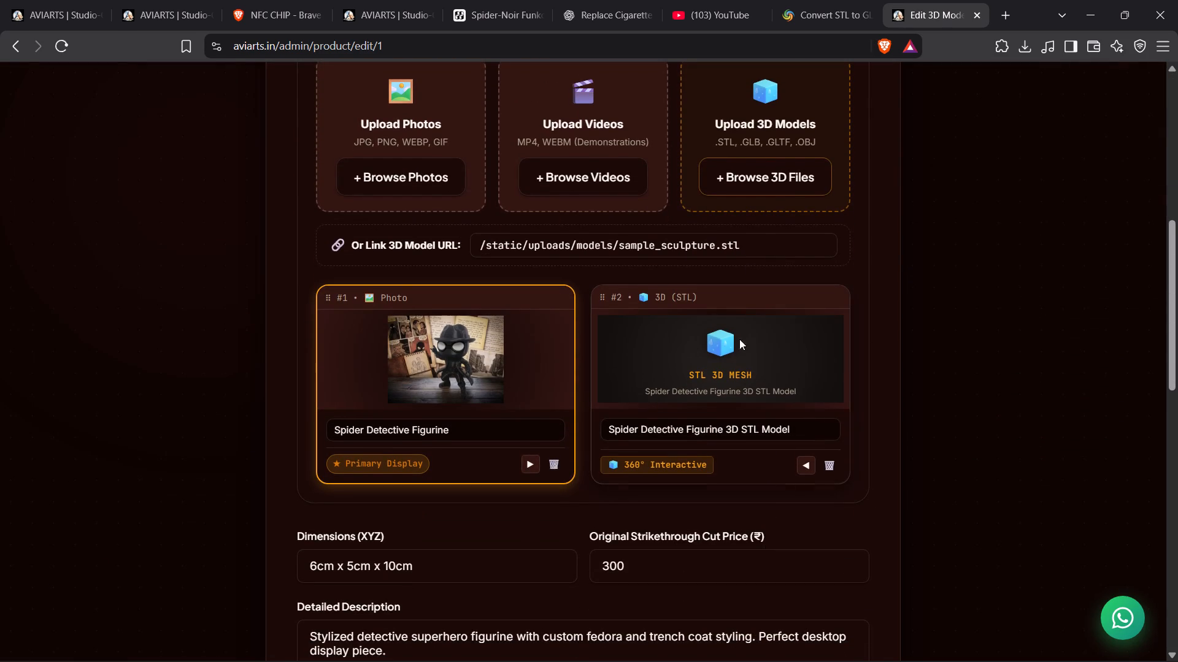
click(787, 185)
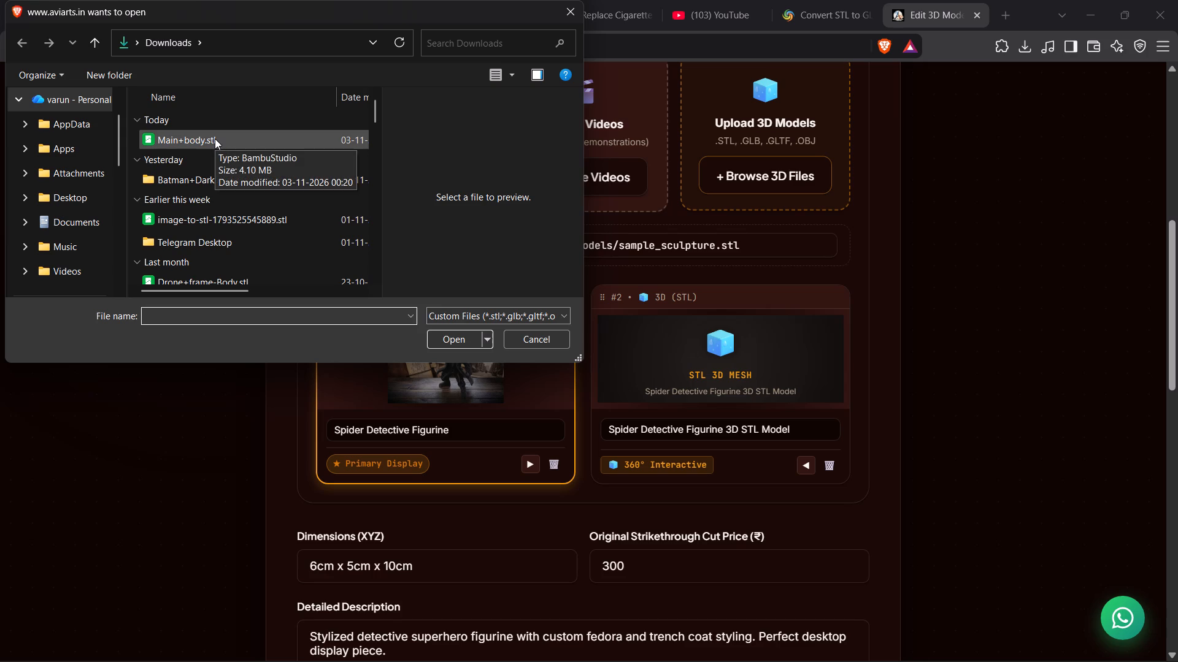
click(215, 139)
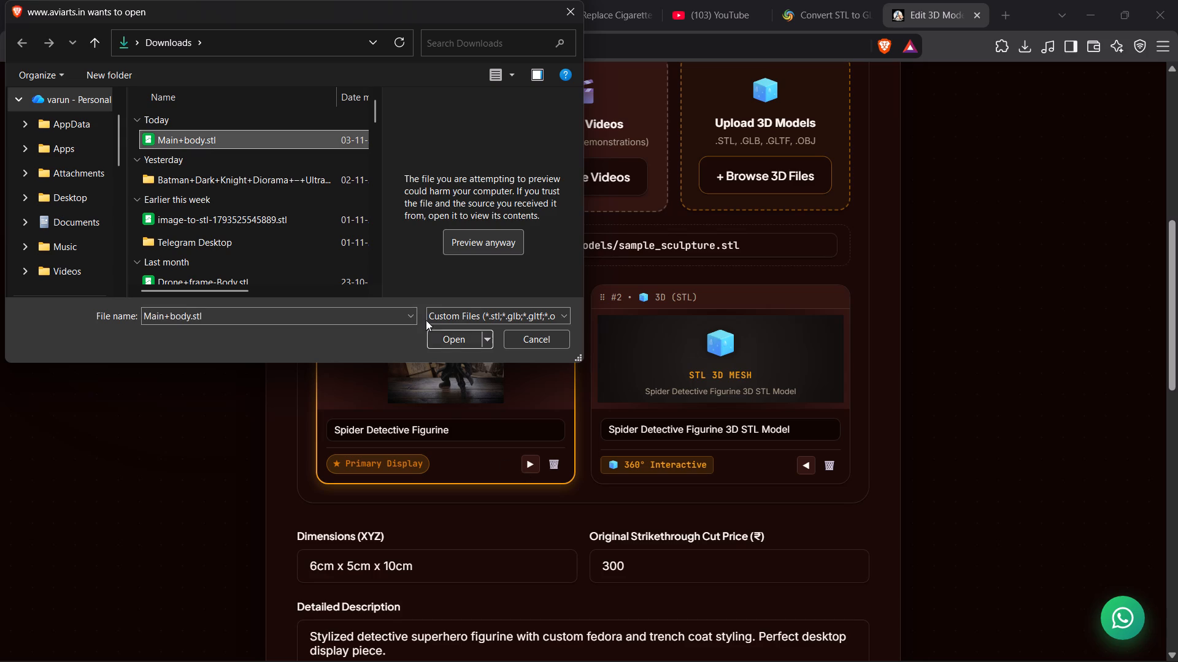
click(447, 338)
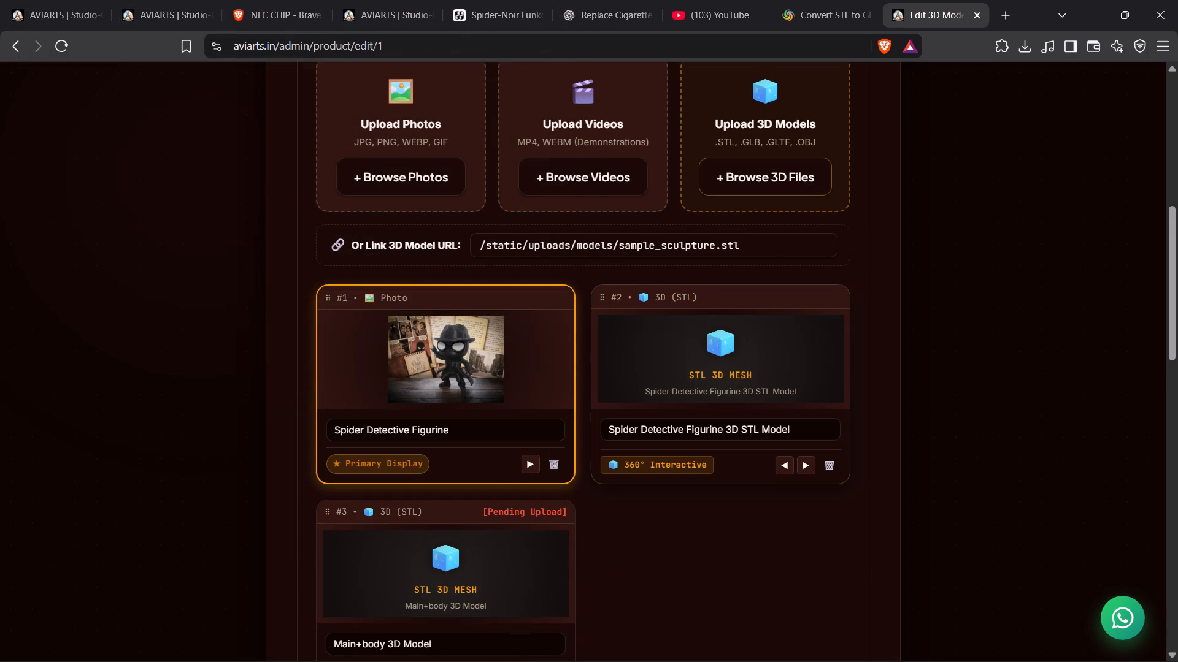
Cut the name text of the old Spider Detective Figurine 3D STL Model and delete that model from the assets.
click(695, 432)
key(ctrl+a)
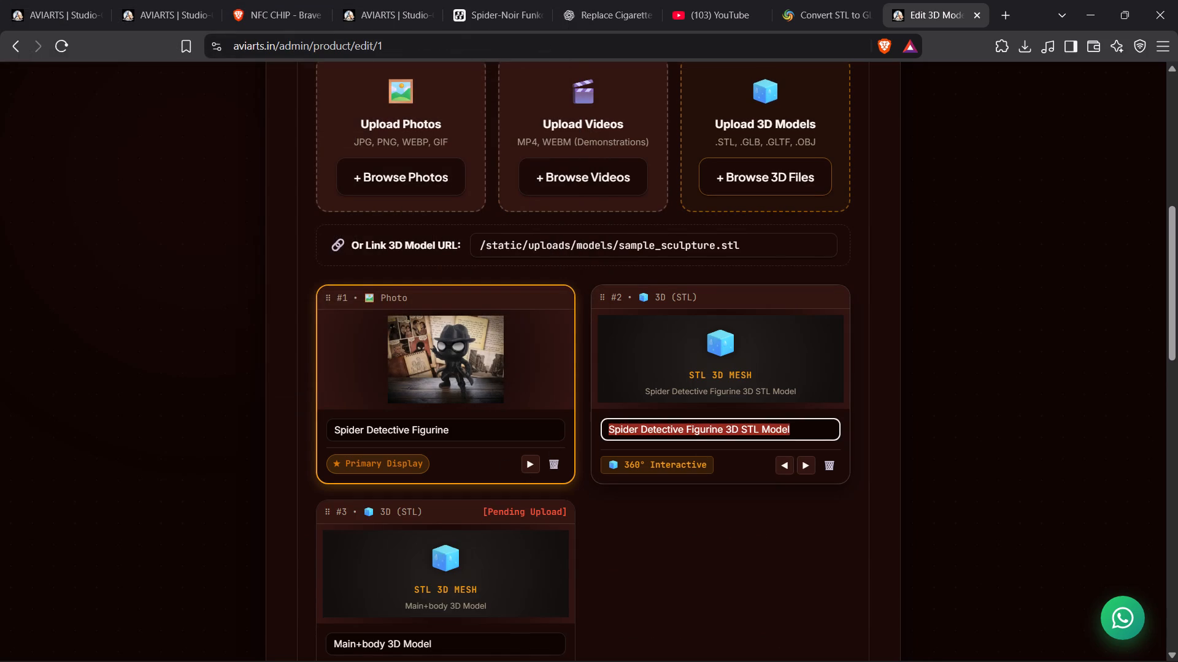
key(ctrl+x)
scroll(695, 432, down, 1)
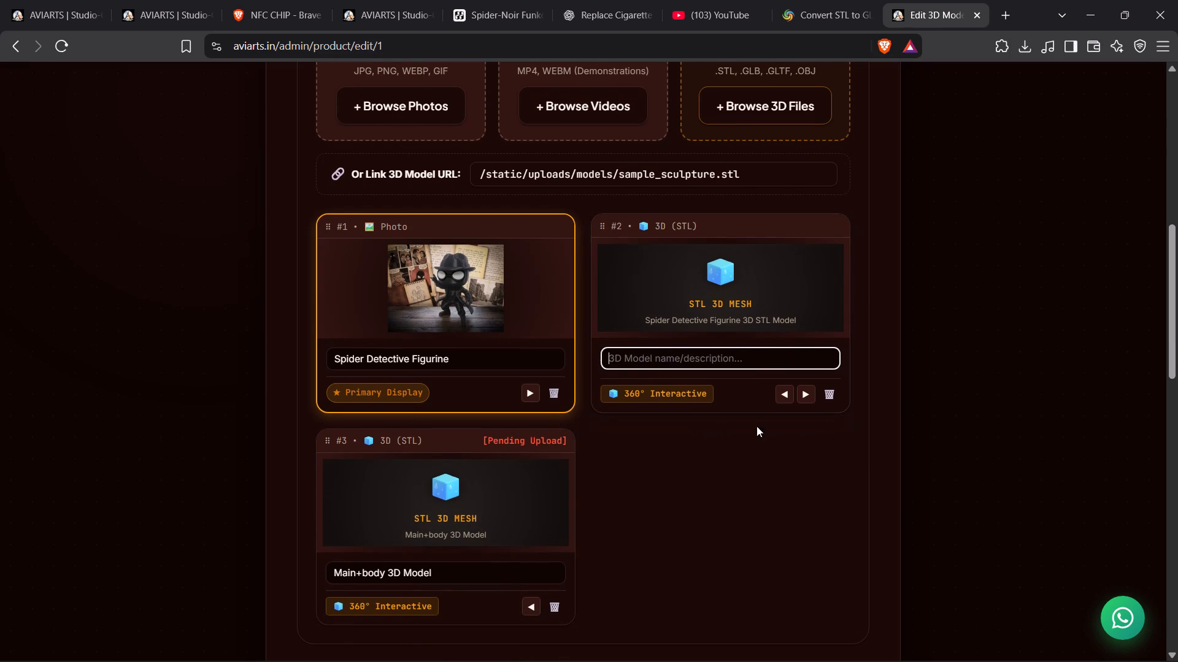
click(828, 392)
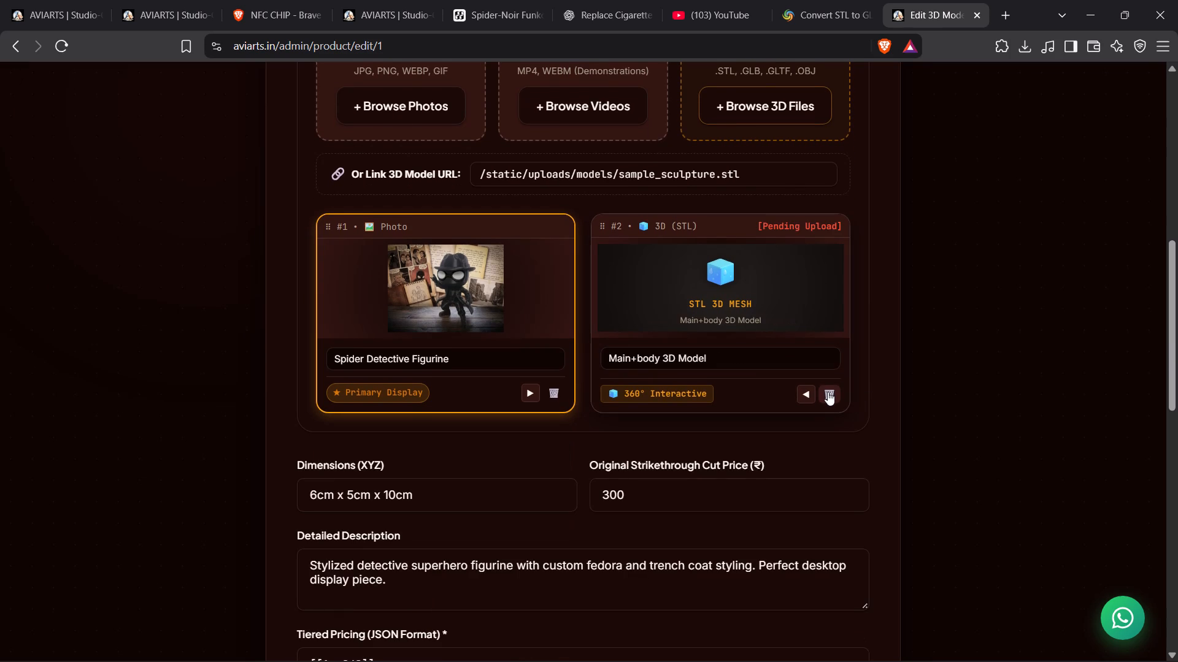
Rename the pending Main+body 3D Model asset as Spider Detective Figurine 3D STL Model.
click(708, 353)
key(ctrl+a)
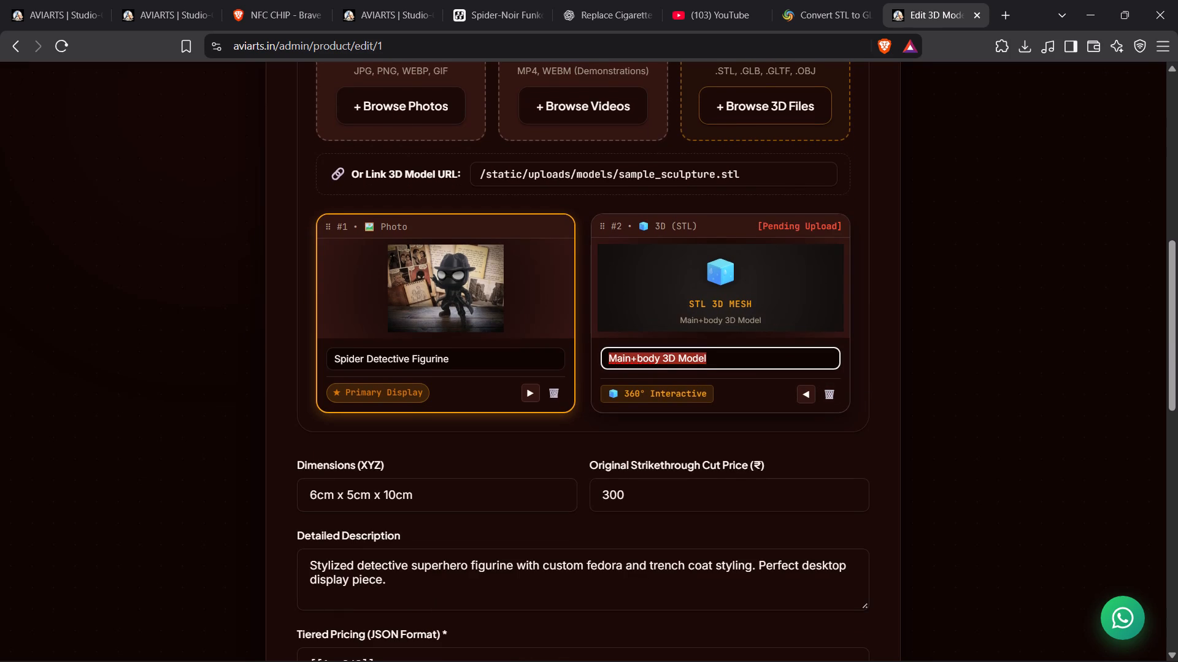
key(ctrl+v)
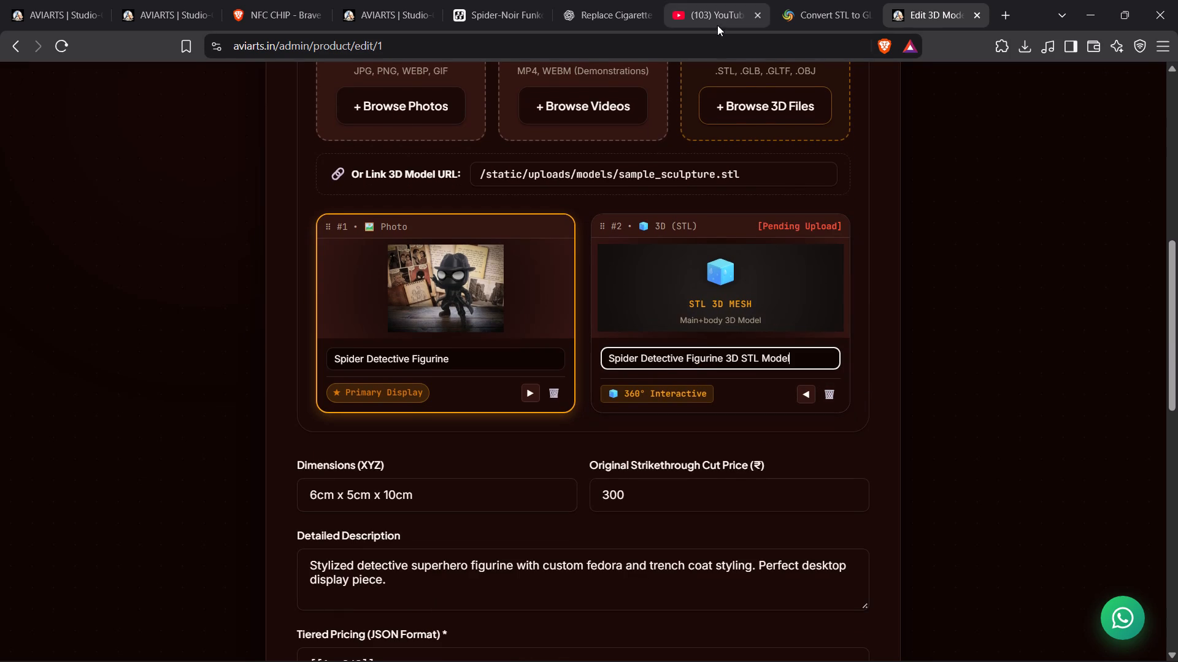
Clear the linked 3D model URL of the product.
click(776, 174)
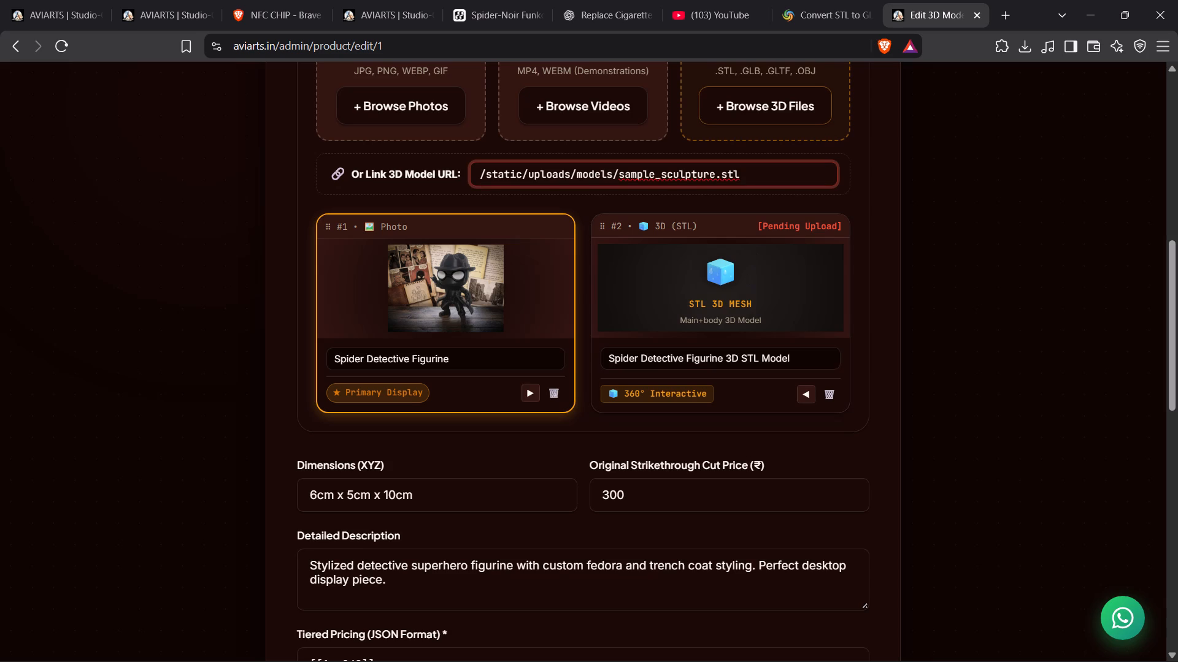
key(ctrl+a)
key(BackSpace)
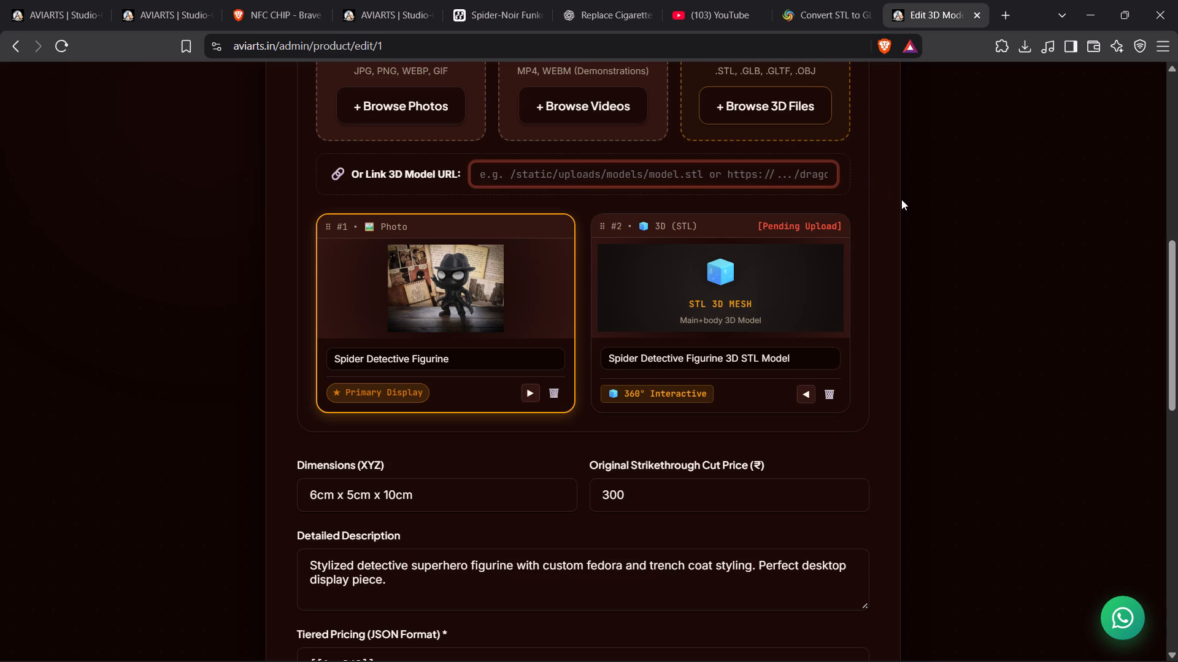
Save the updated Spider Detective Figurine product.
scroll(857, 197, down, 4)
scroll(755, 457, down, 1)
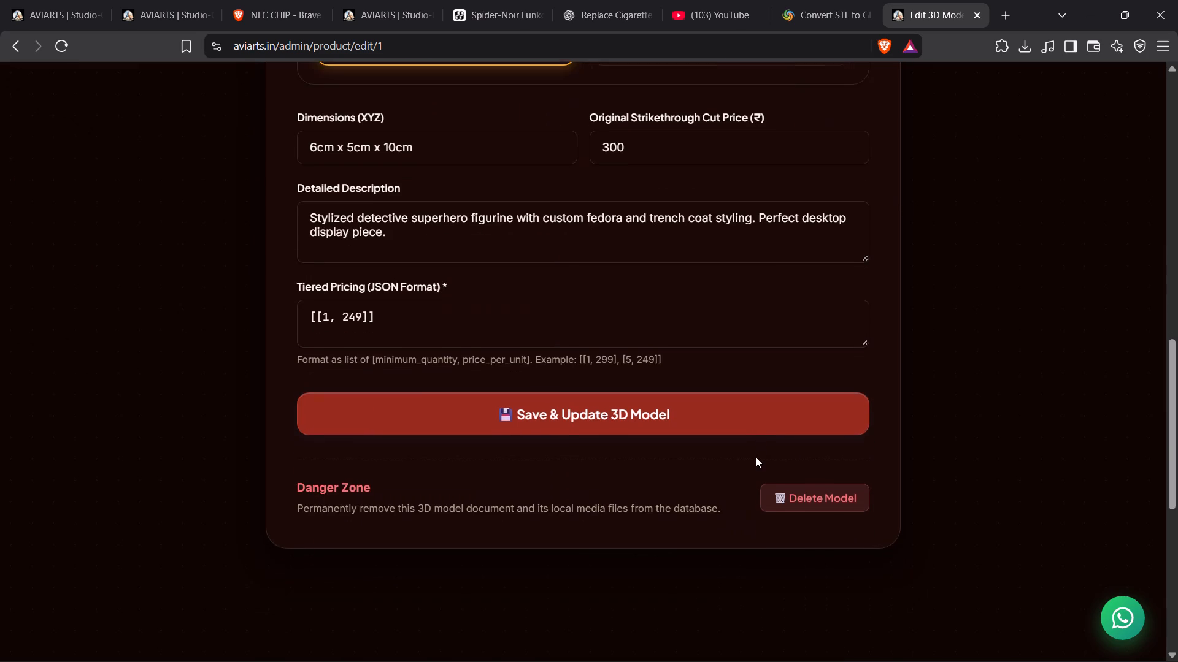
scroll(755, 457, down, 1)
click(694, 408)
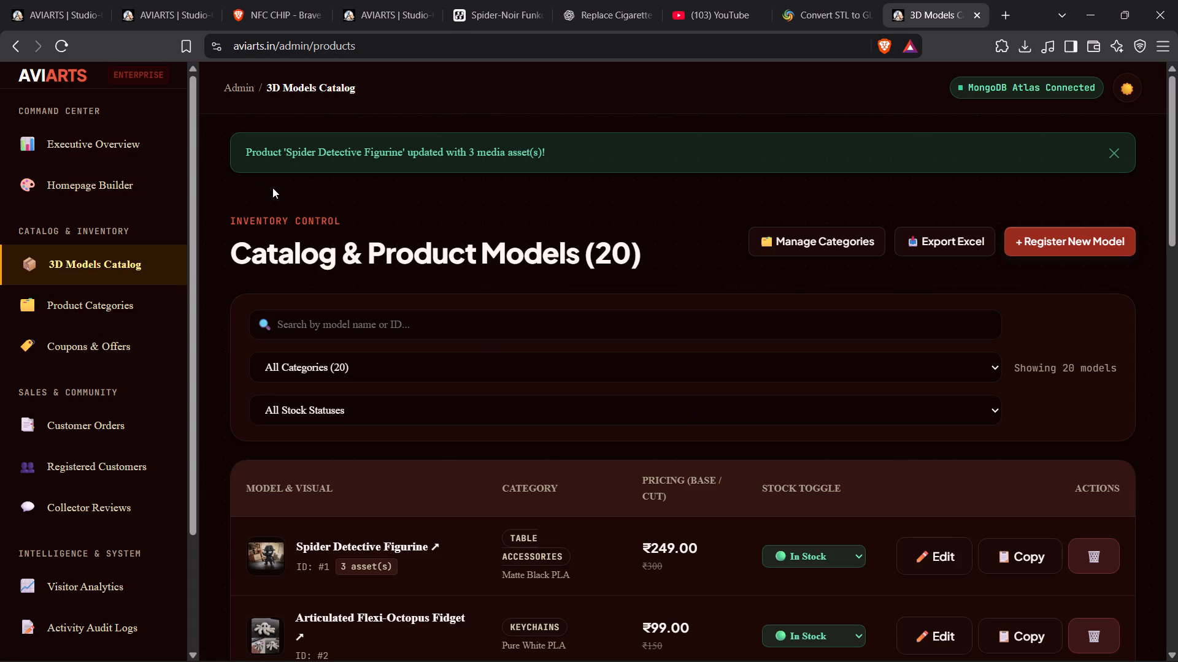
Open the live store and go to the Spider Detective Figurine's product page.
scroll(145, 433, down, 8)
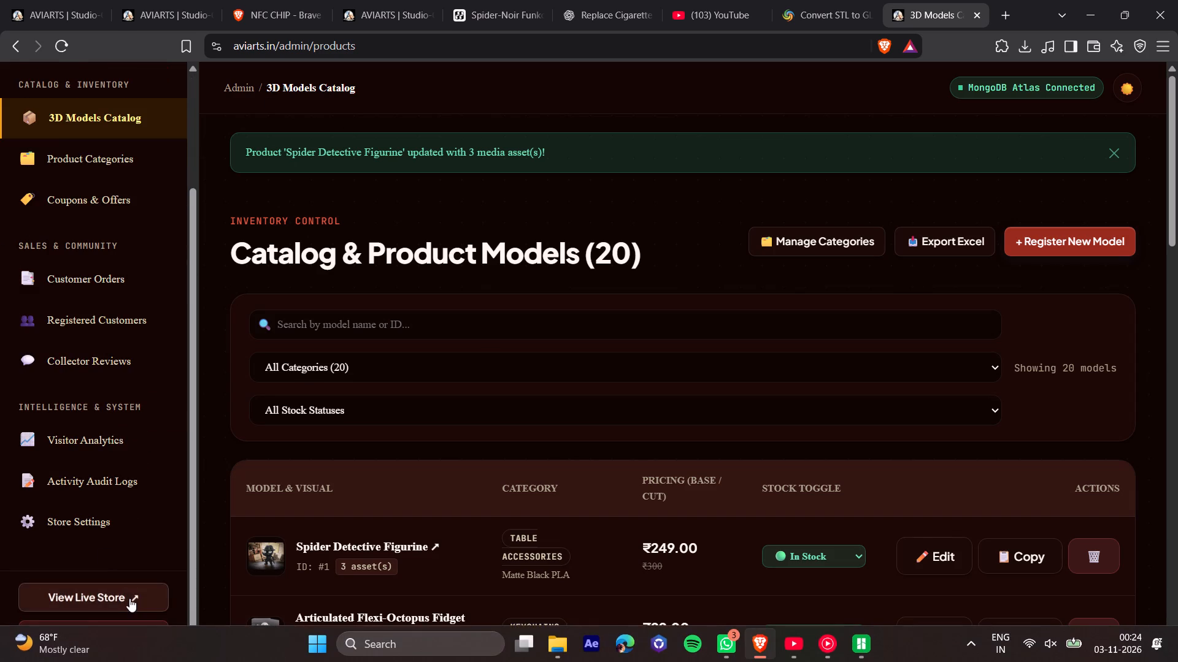
click(129, 599)
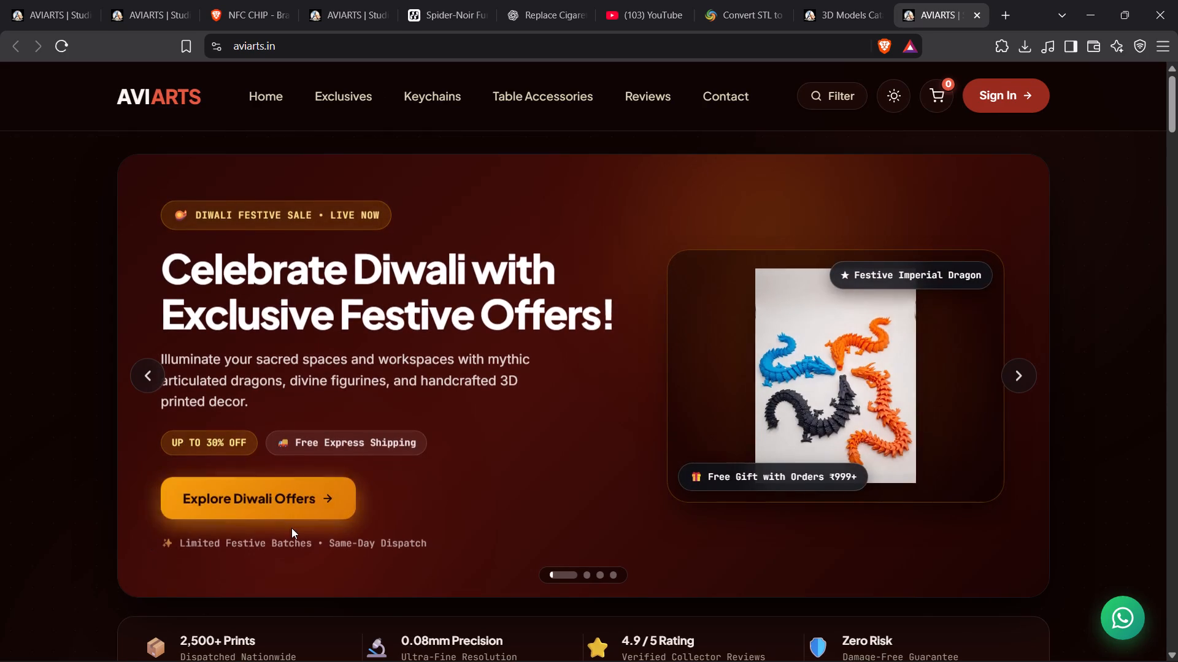
scroll(291, 528, down, 7)
scroll(348, 532, down, 5)
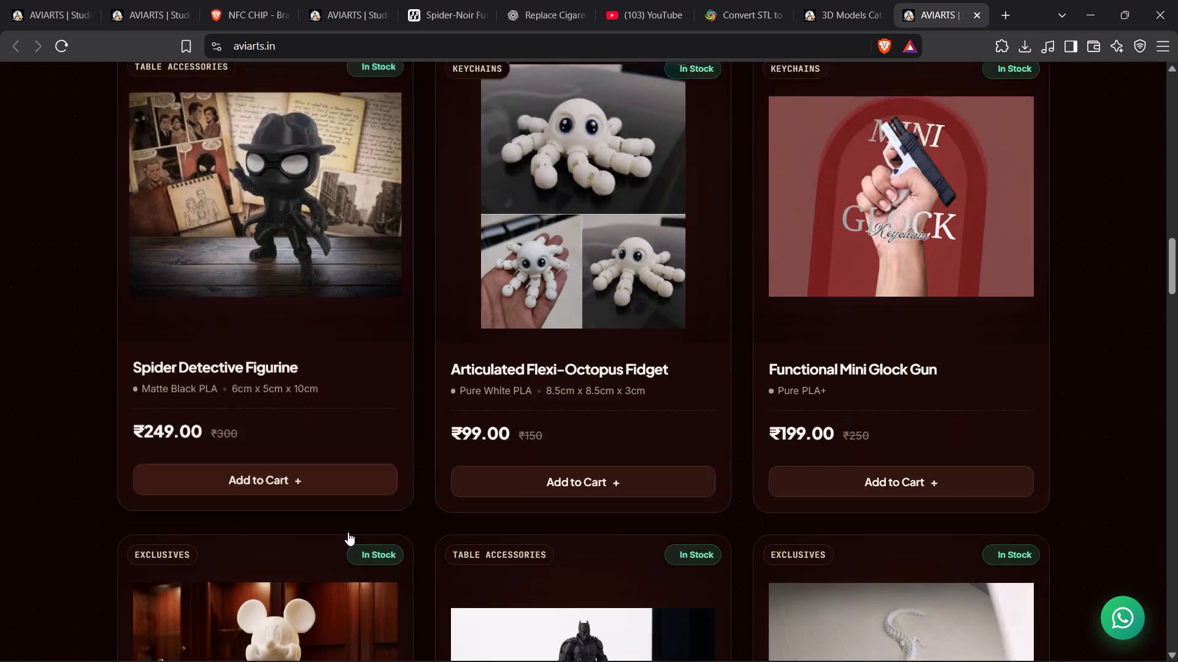
scroll(348, 532, down, 2)
click(277, 179)
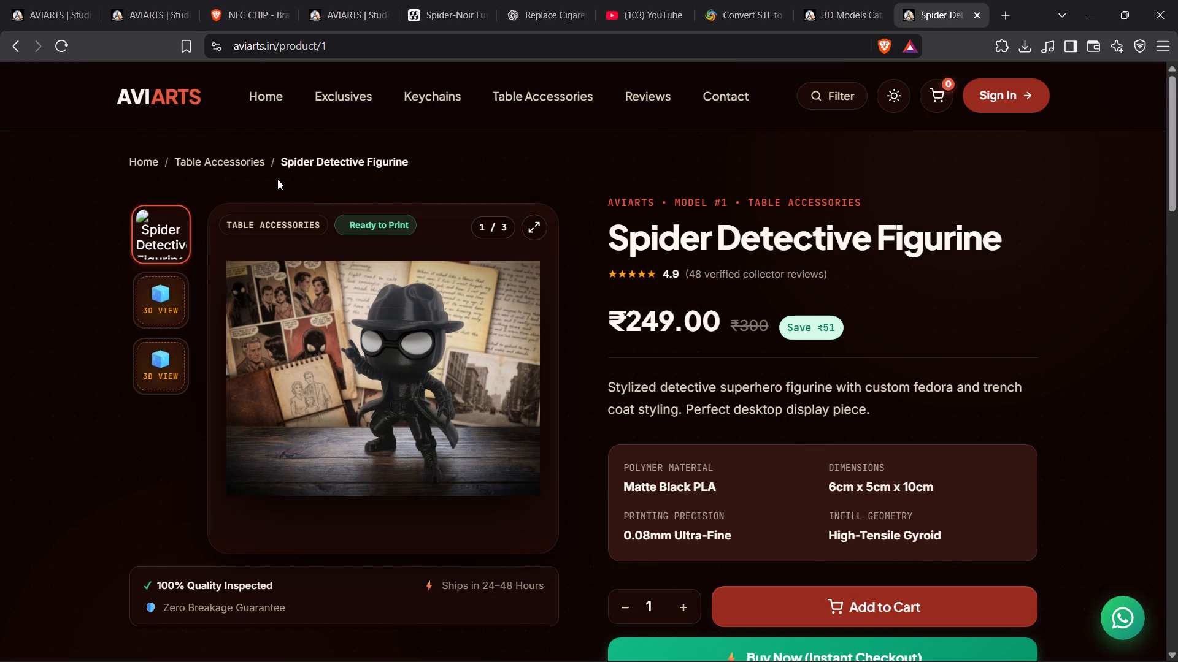
Check both 3D views on the figurine's product page, rotating the model in the last one to inspect it.
click(169, 313)
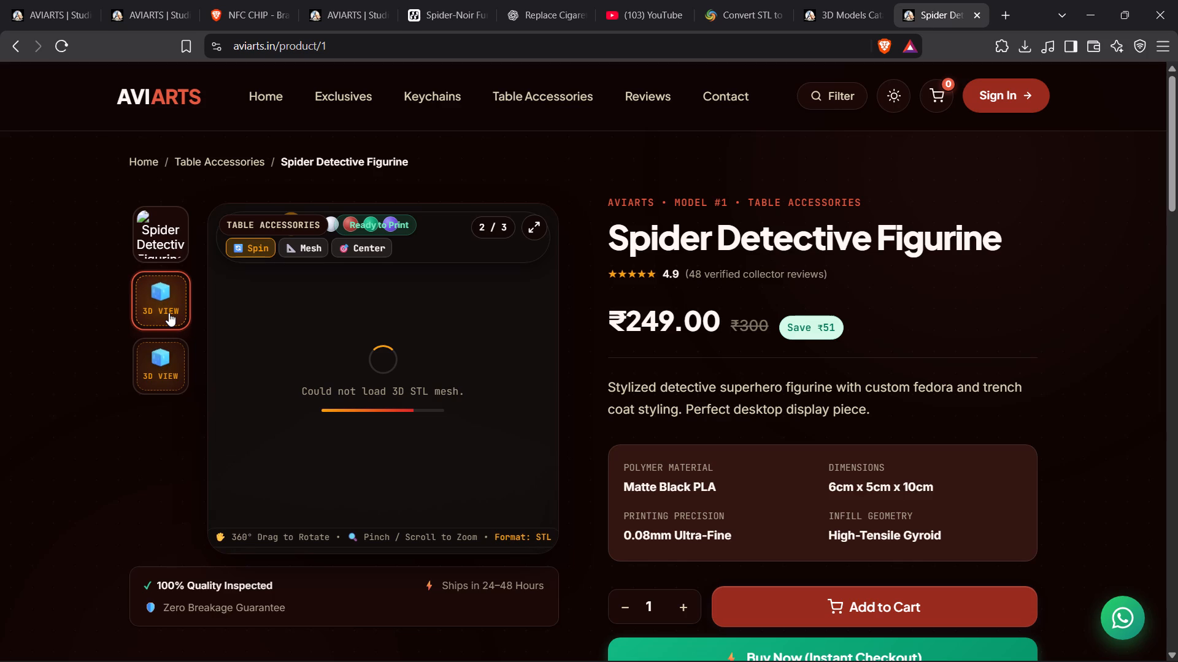
click(167, 356)
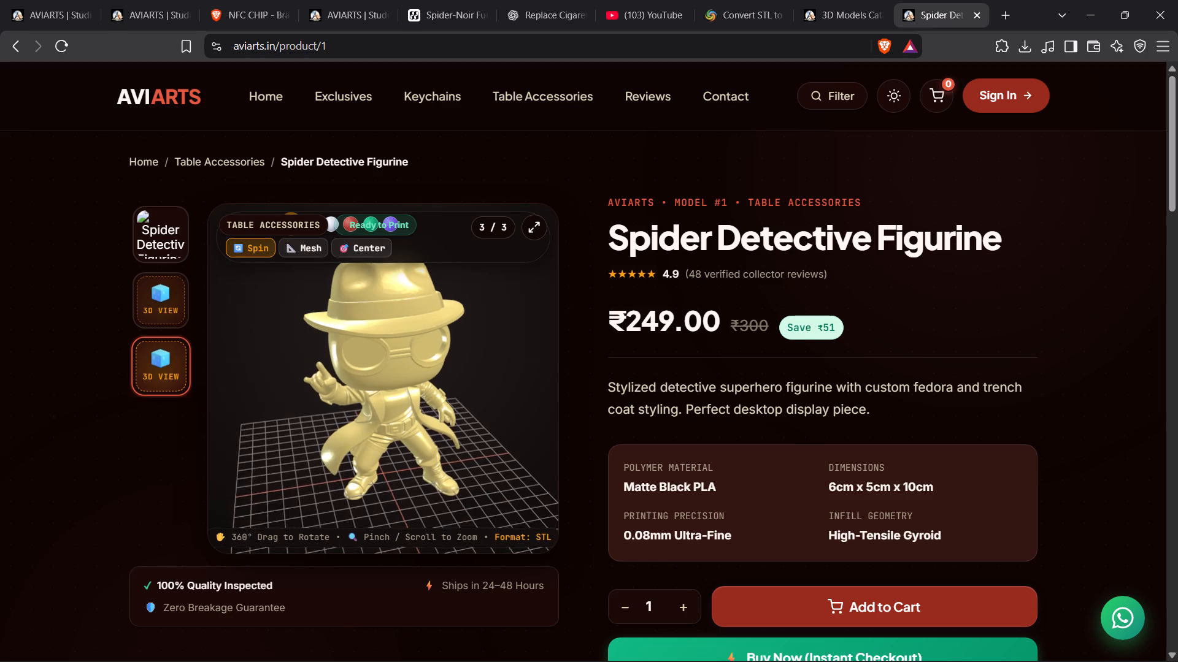
drag(277, 408, 522, 372)
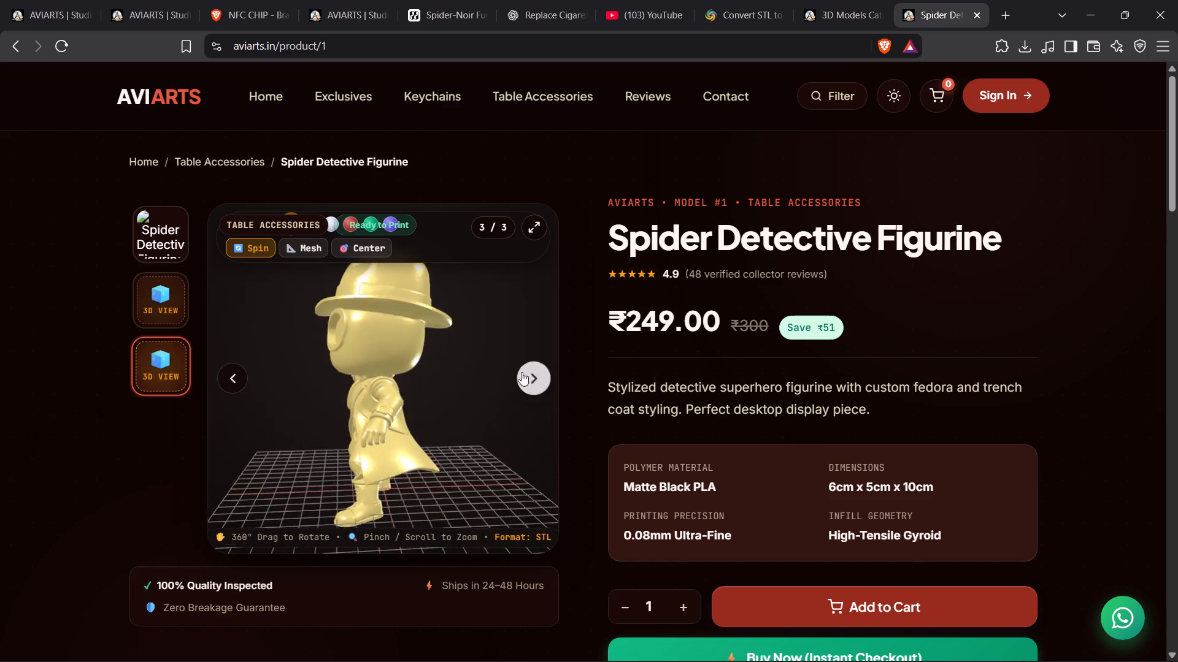
drag(522, 372, 648, 383)
drag(446, 440, 420, 439)
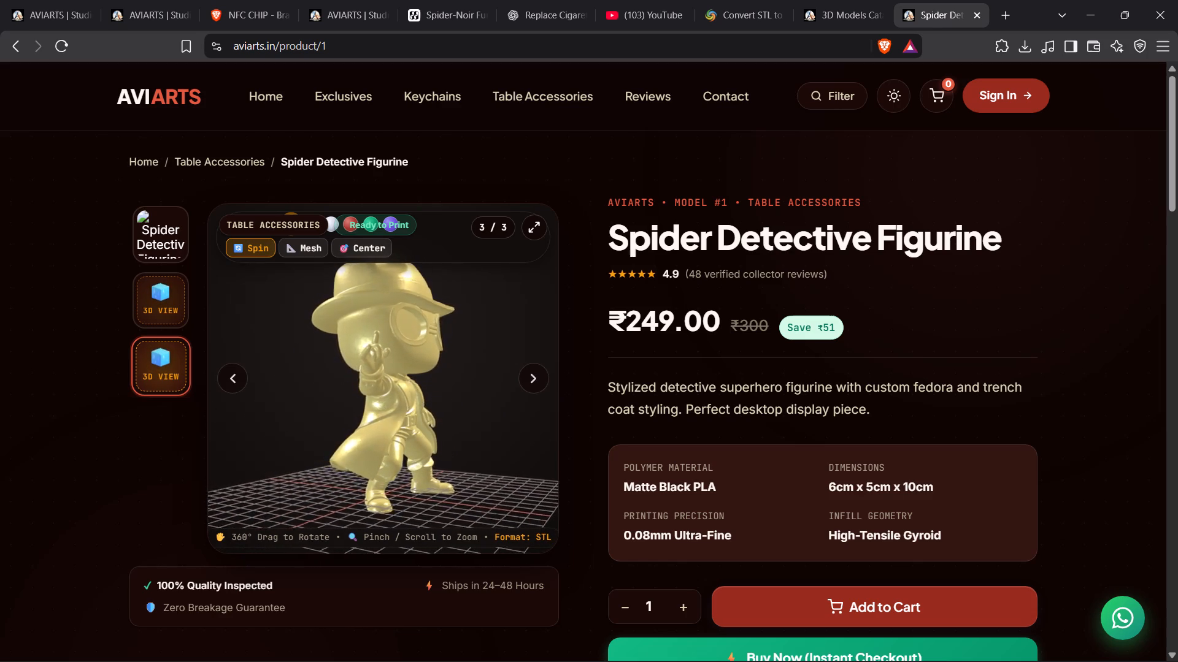
drag(420, 439, 343, 442)
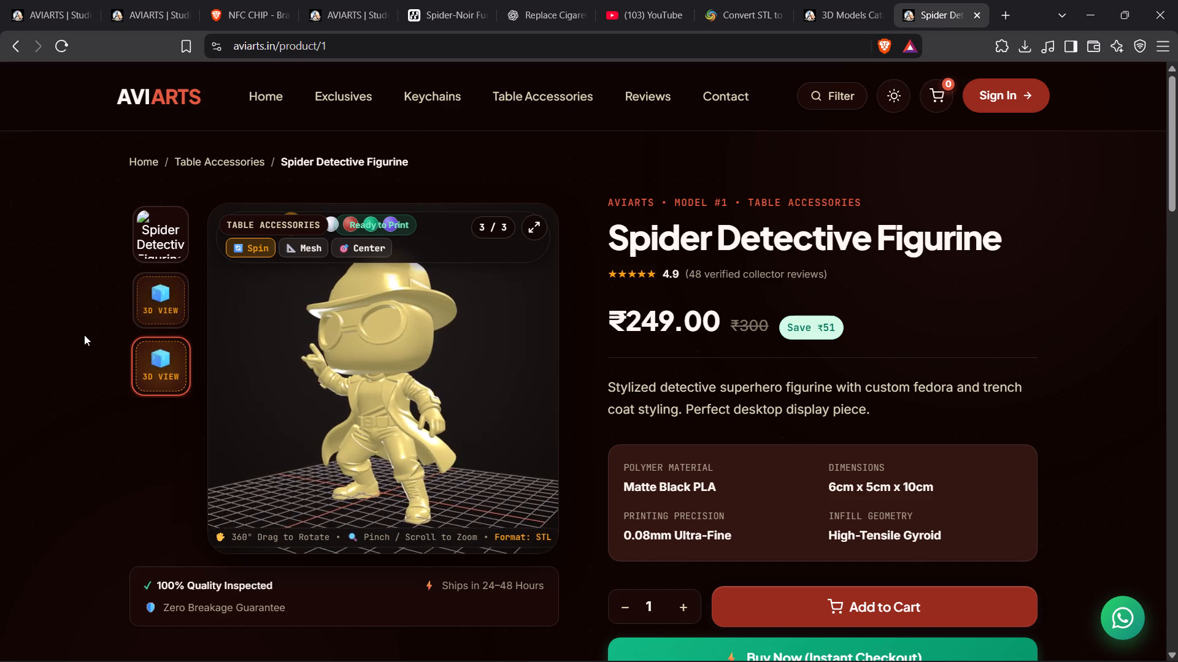
Inspect the figurine's last 3D view on the product page, rotating the model to see its top, sides, back and underside.
click(179, 381)
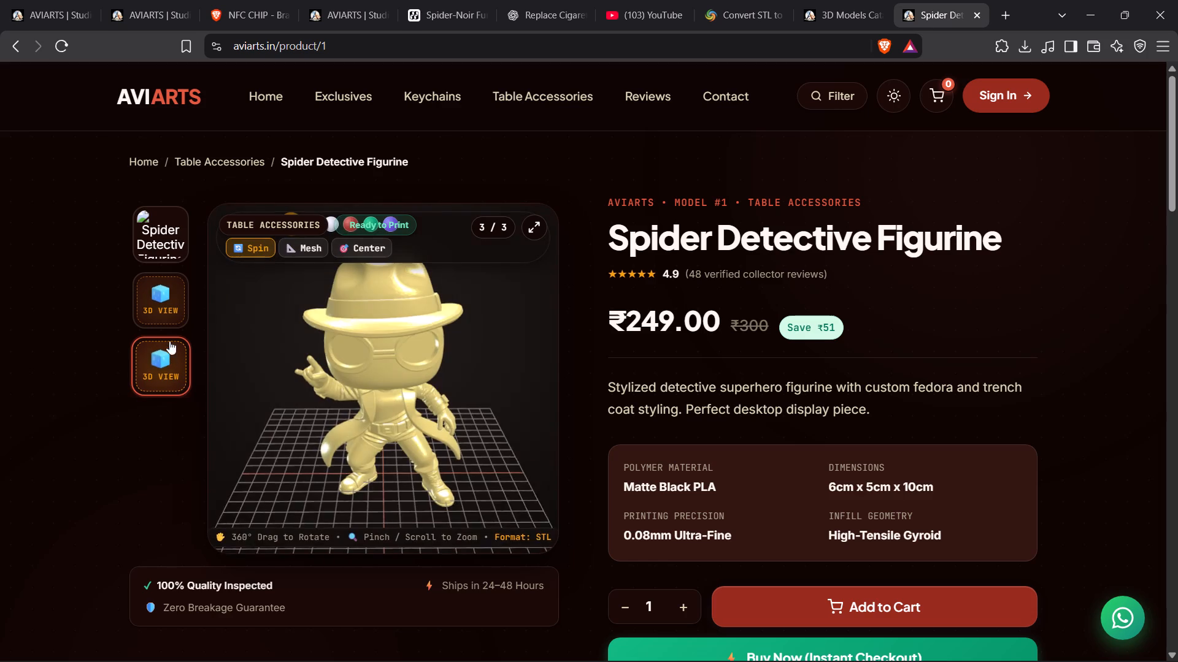
drag(225, 314, 263, 344)
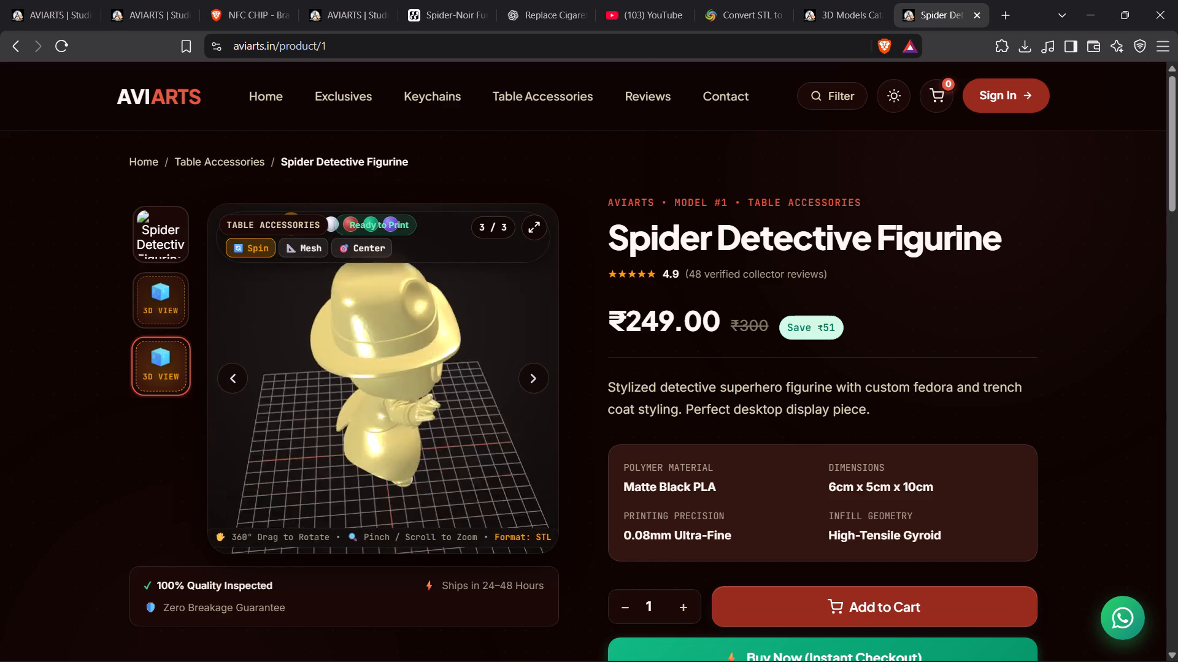
drag(263, 344, 355, 326)
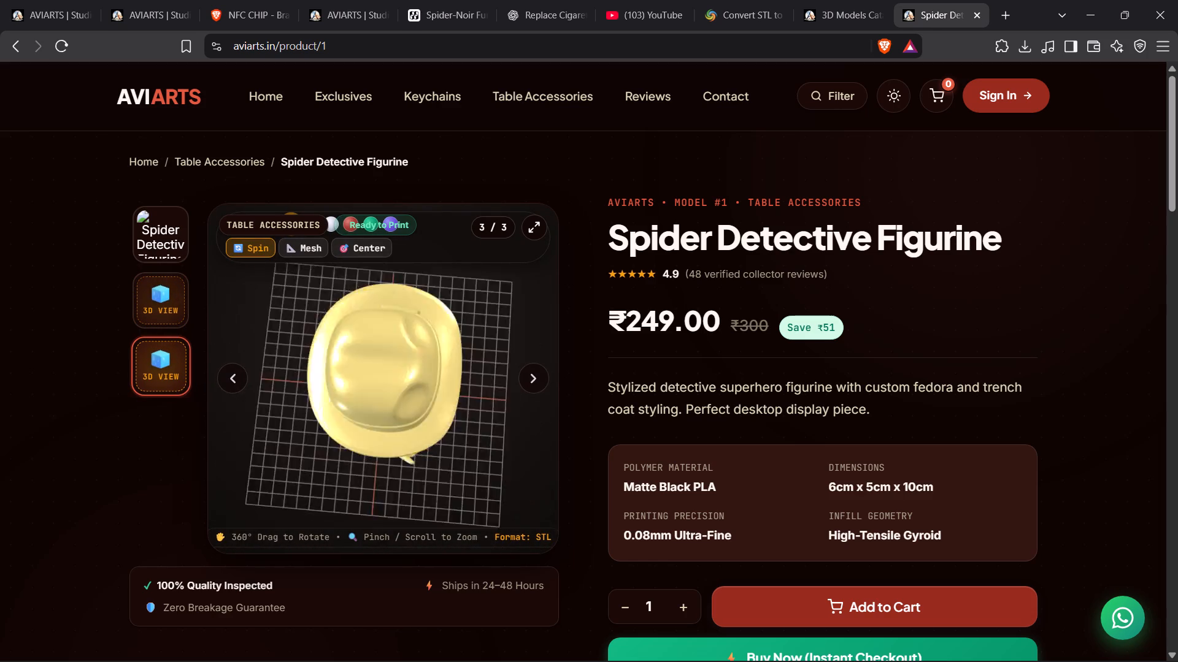
drag(355, 326, 309, 297)
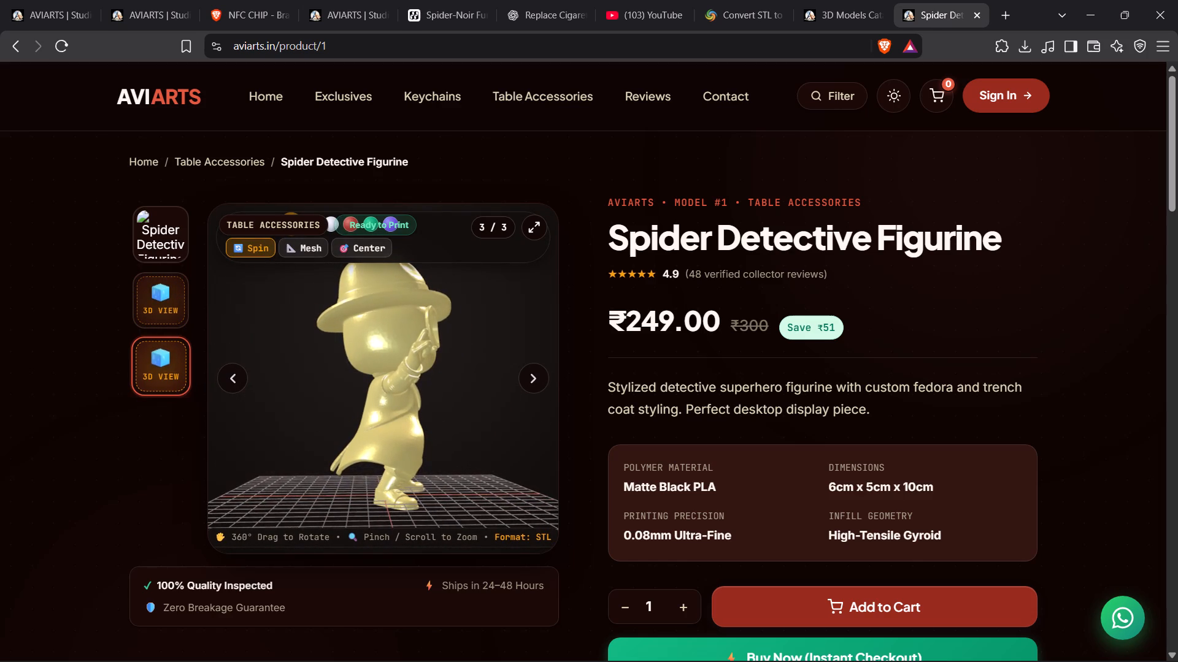
drag(309, 297, 309, 300)
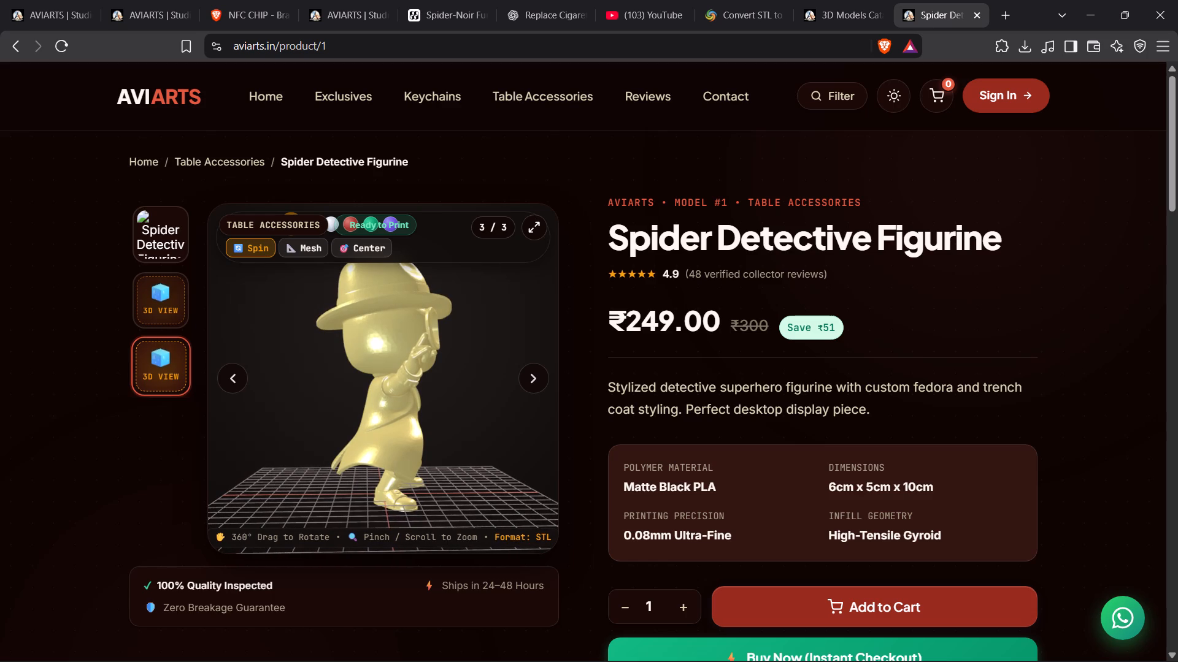
drag(309, 300, 307, 298)
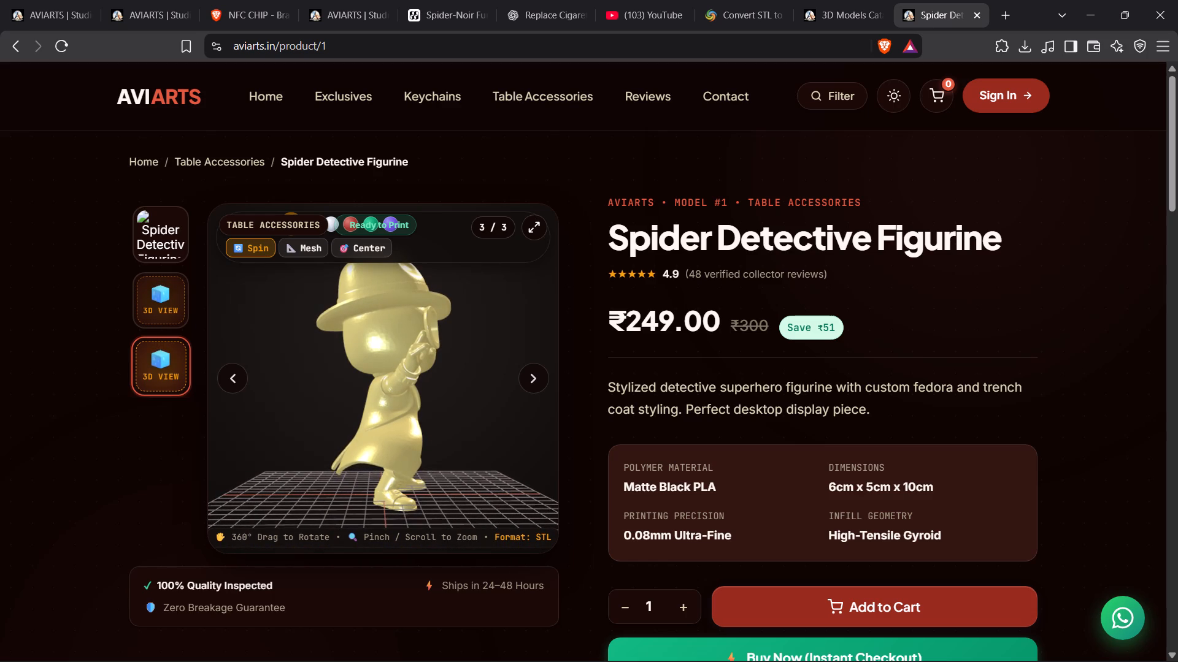
drag(307, 298, 309, 294)
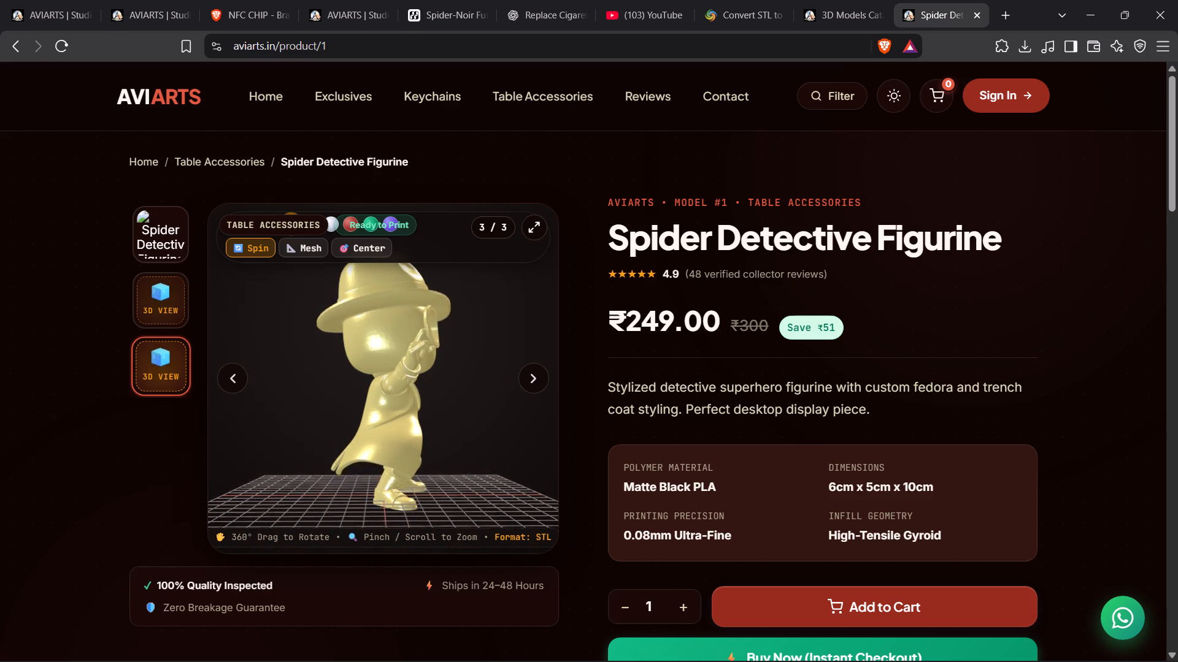
drag(309, 294, 317, 414)
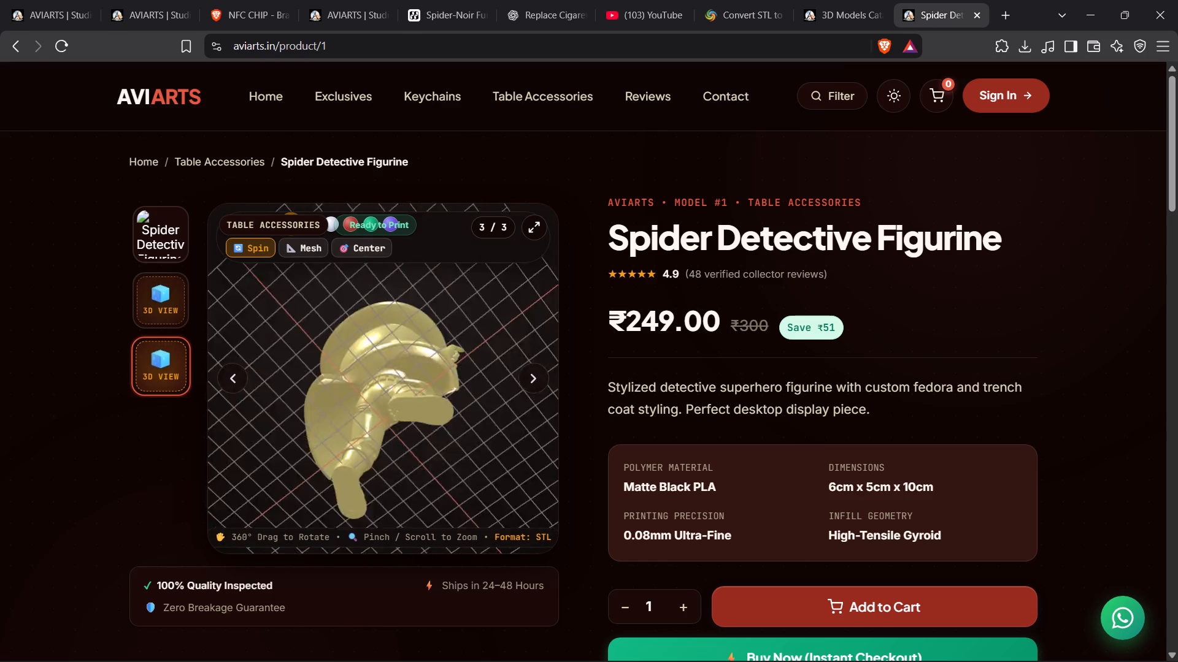
drag(317, 414, 464, 371)
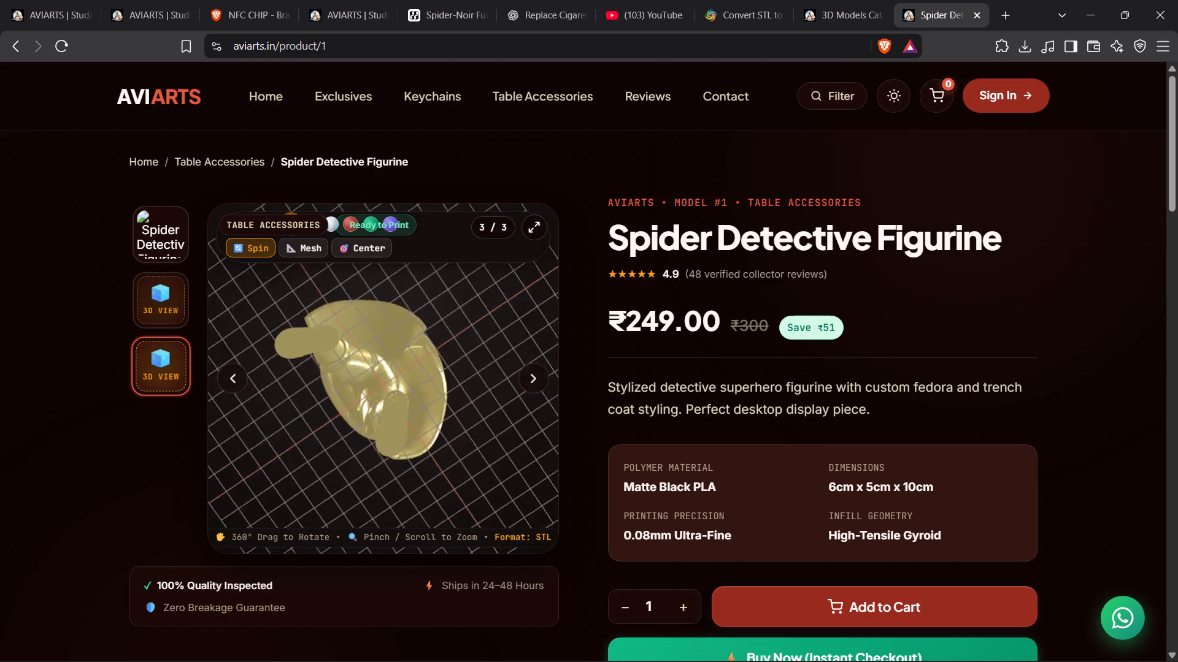
drag(464, 371, 397, 434)
Examine the figurine's third media item in the enlarged viewer from the front, back, above and below, and close the viewer.
click(530, 223)
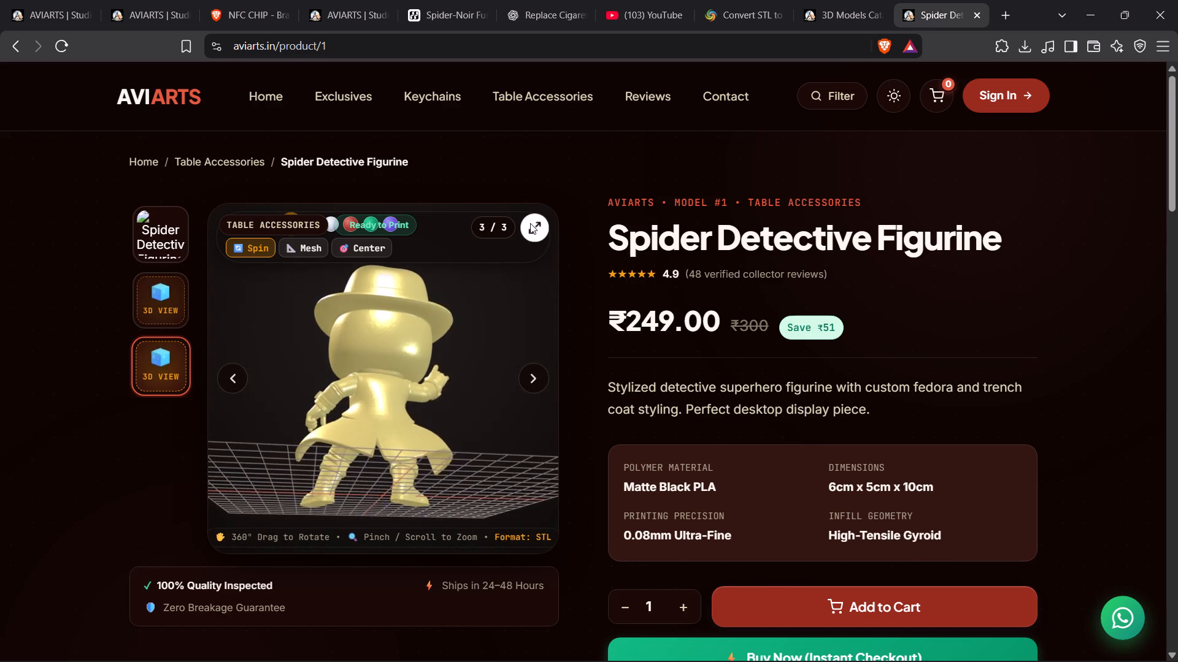
drag(588, 348, 523, 393)
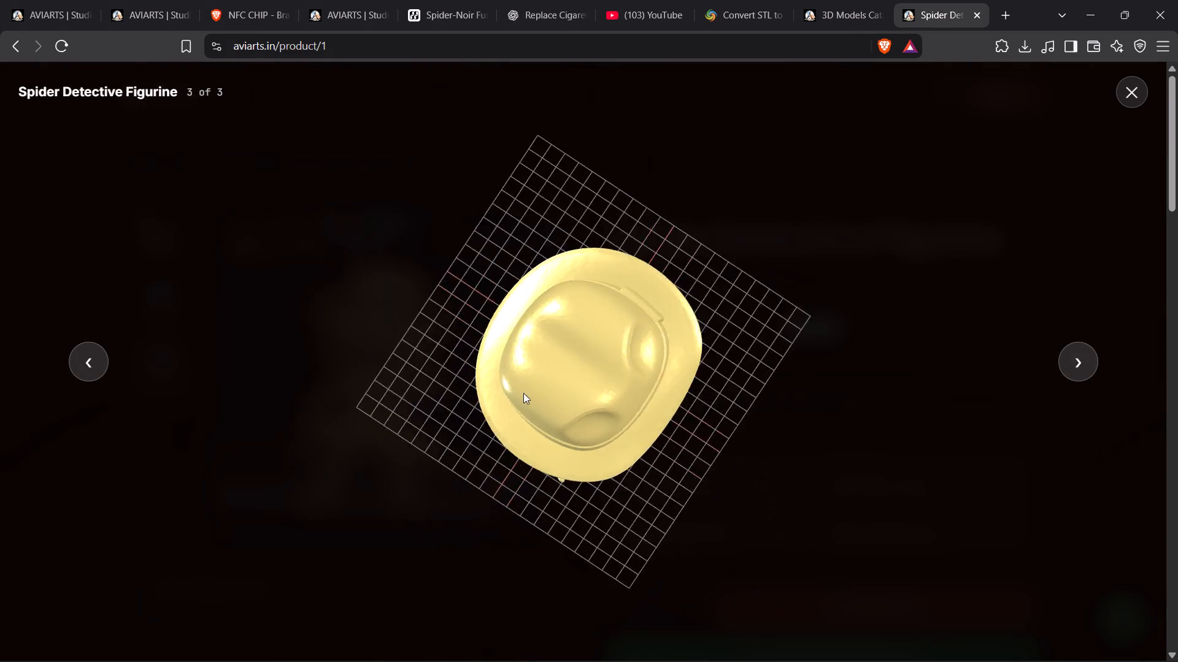
drag(523, 393, 788, 205)
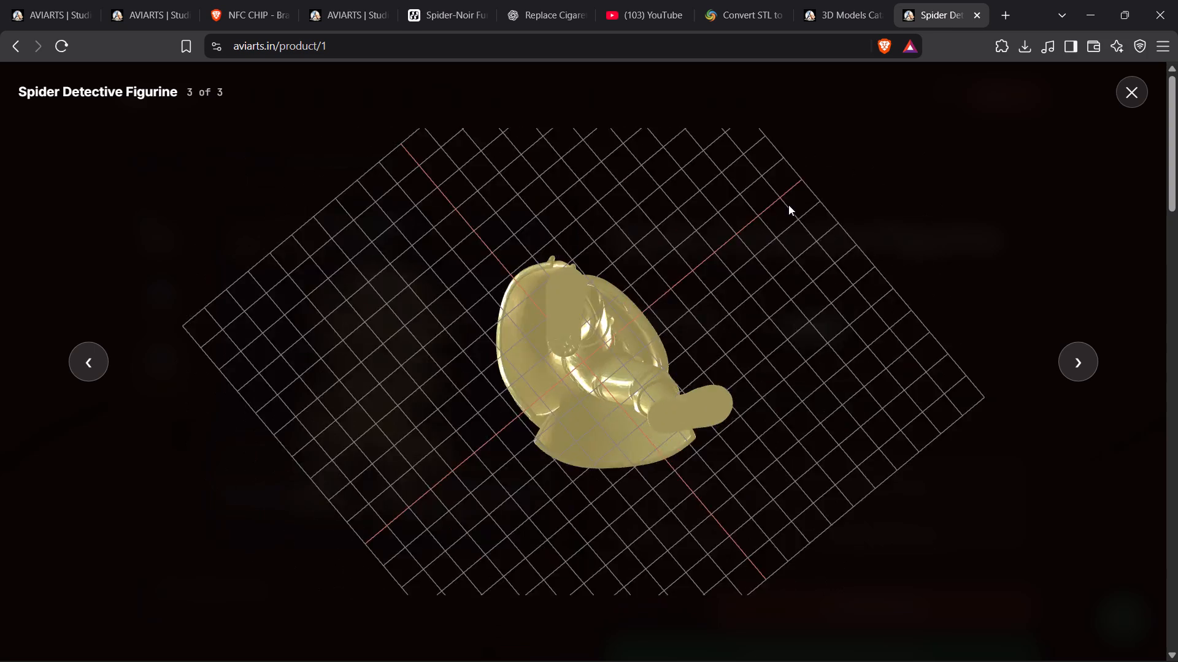
drag(788, 205, 1052, 211)
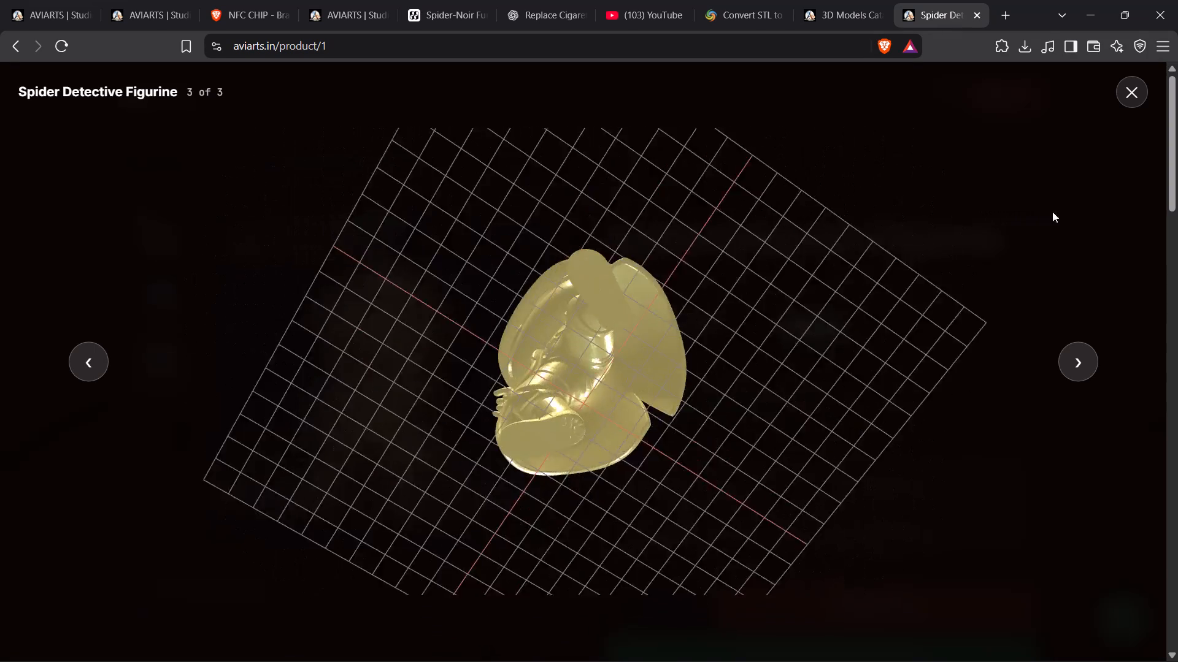
drag(1052, 211, 1077, 248)
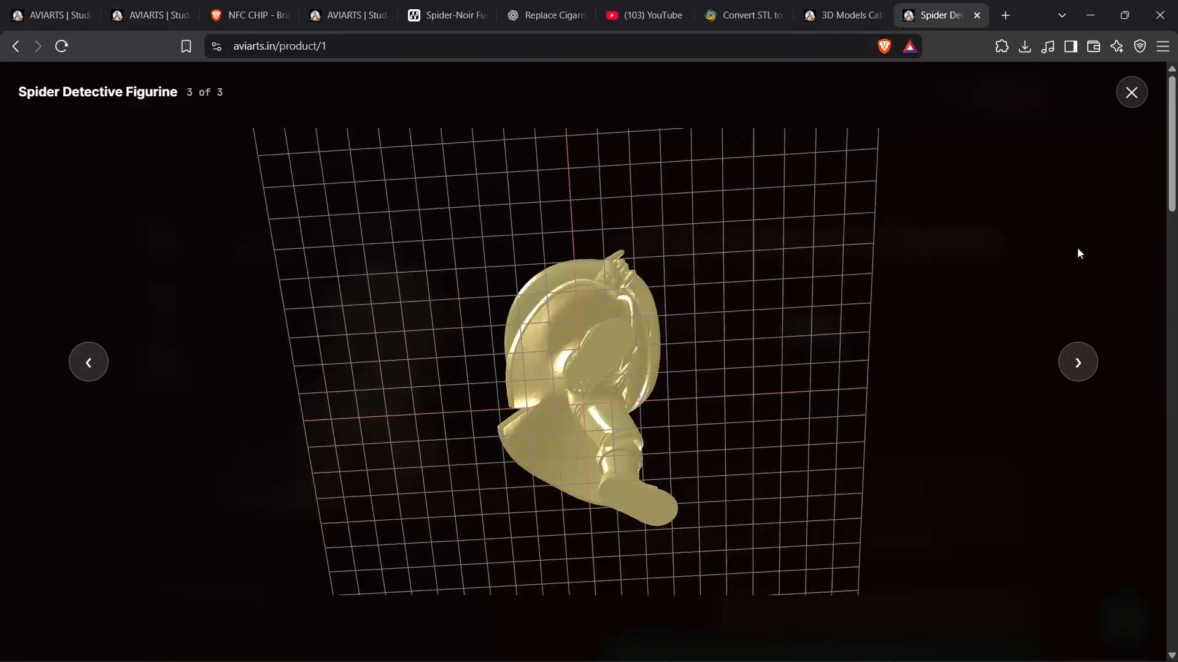
drag(1077, 248, 993, 339)
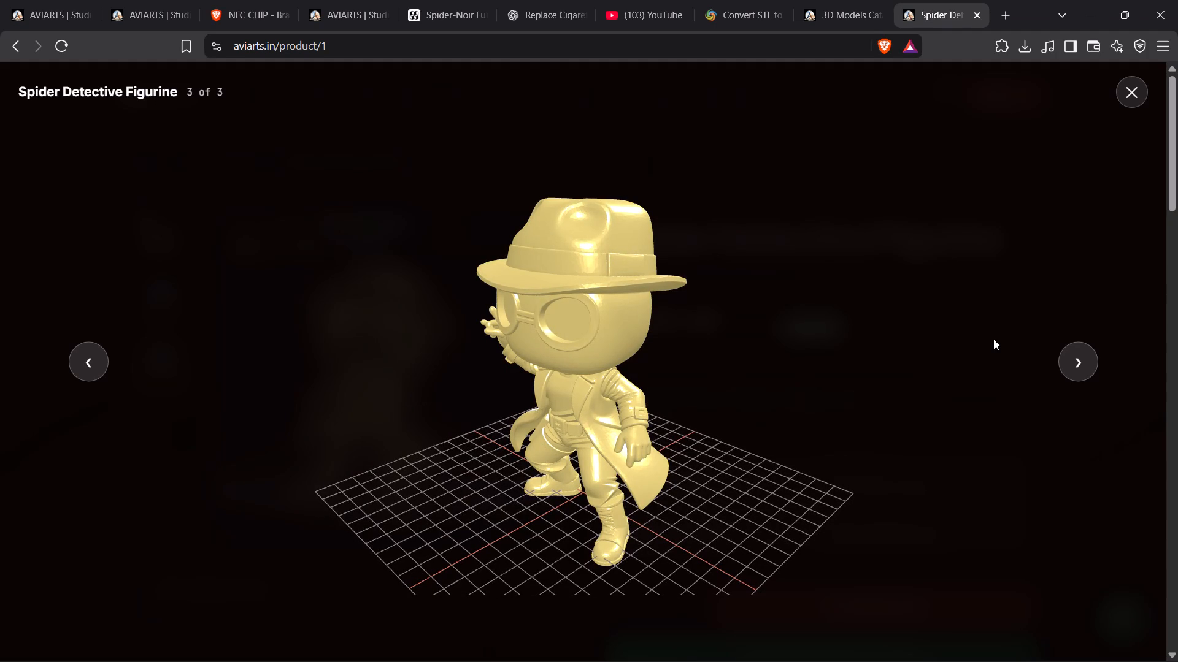
drag(993, 339, 1056, 360)
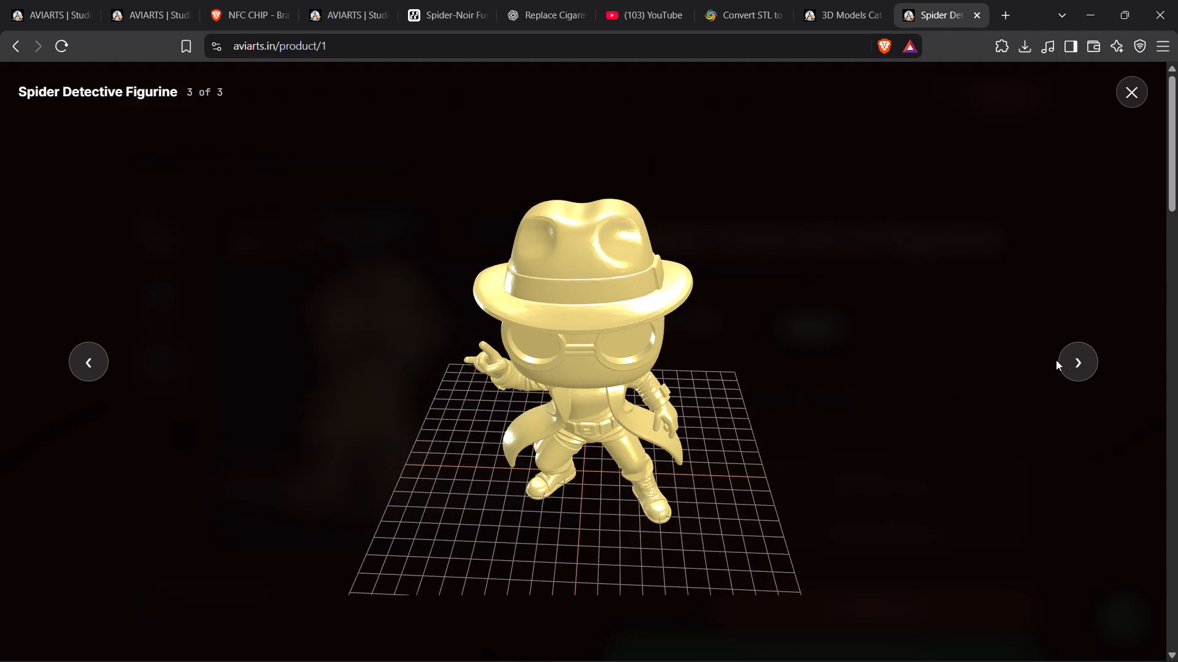
drag(1056, 360, 1177, 316)
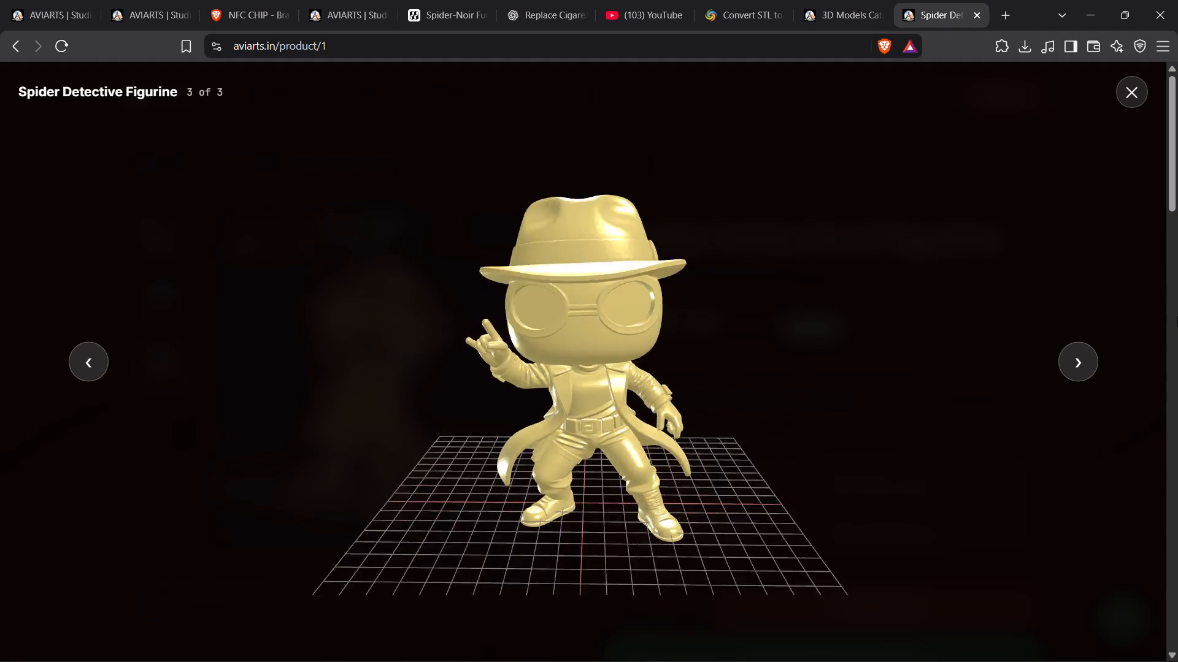
drag(1177, 316, 386, 312)
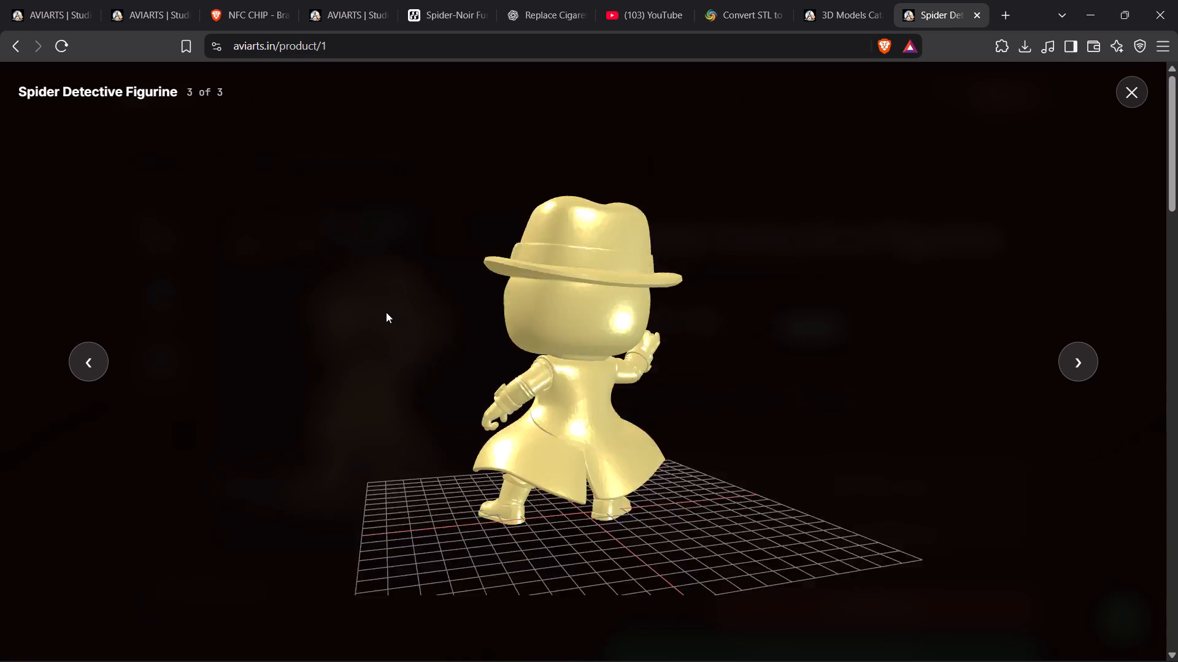
drag(386, 312, 1177, 288)
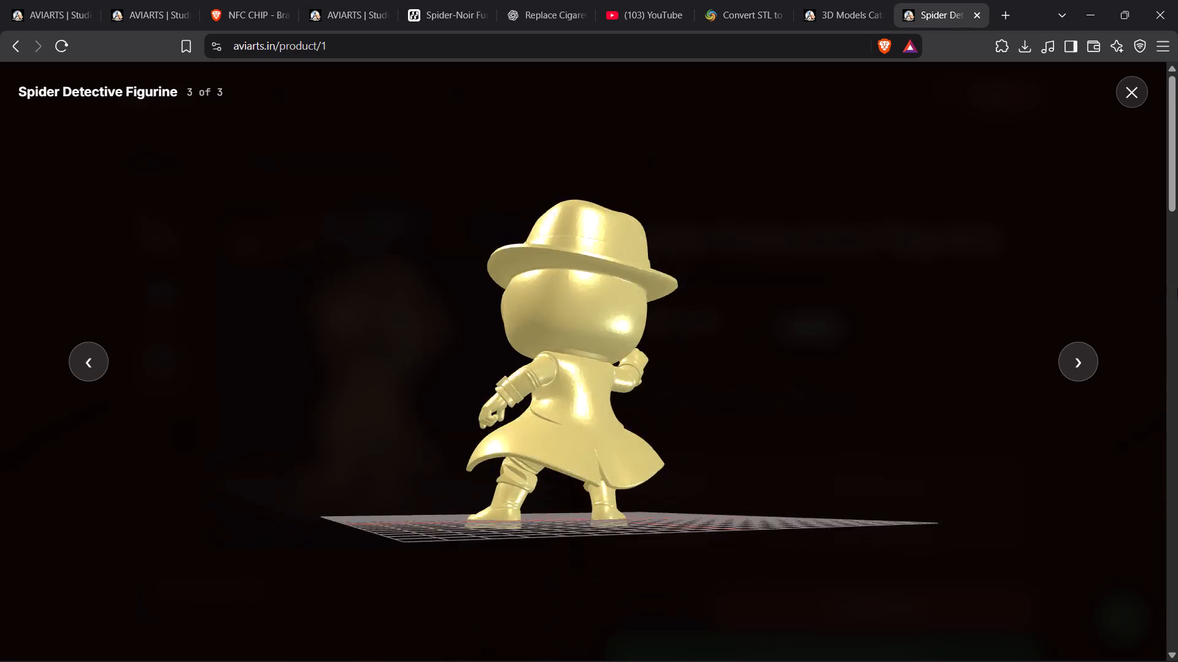
drag(1177, 288, 809, 288)
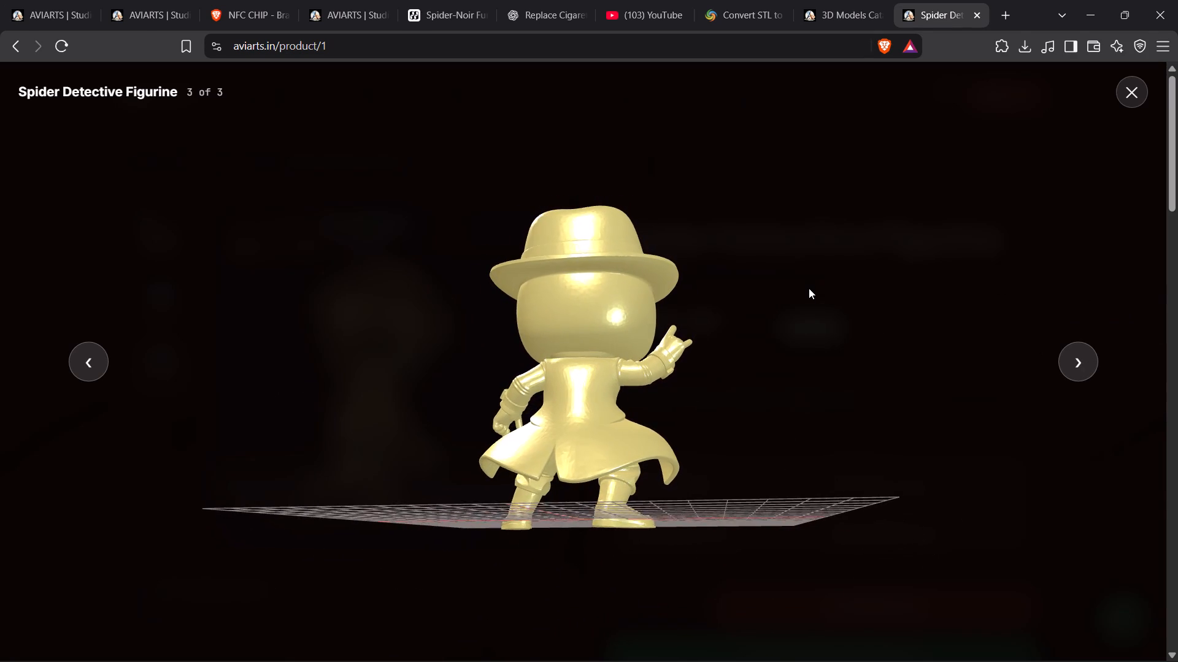
drag(809, 288, 753, 291)
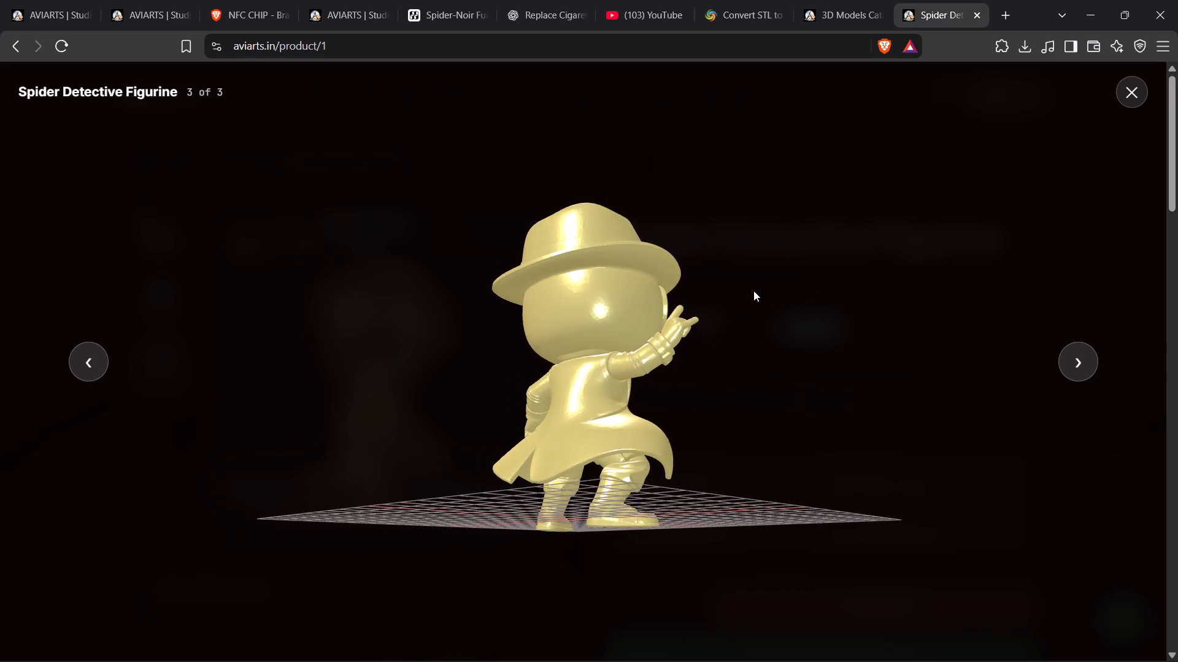
drag(753, 291, 593, 333)
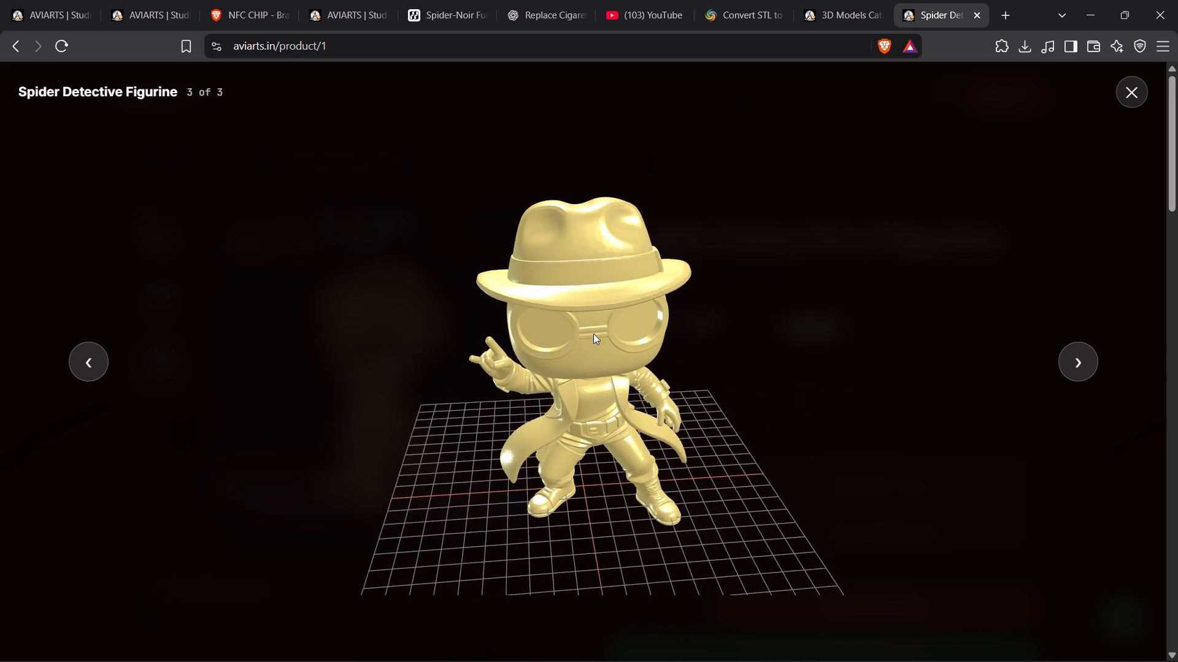
drag(593, 333, 603, 281)
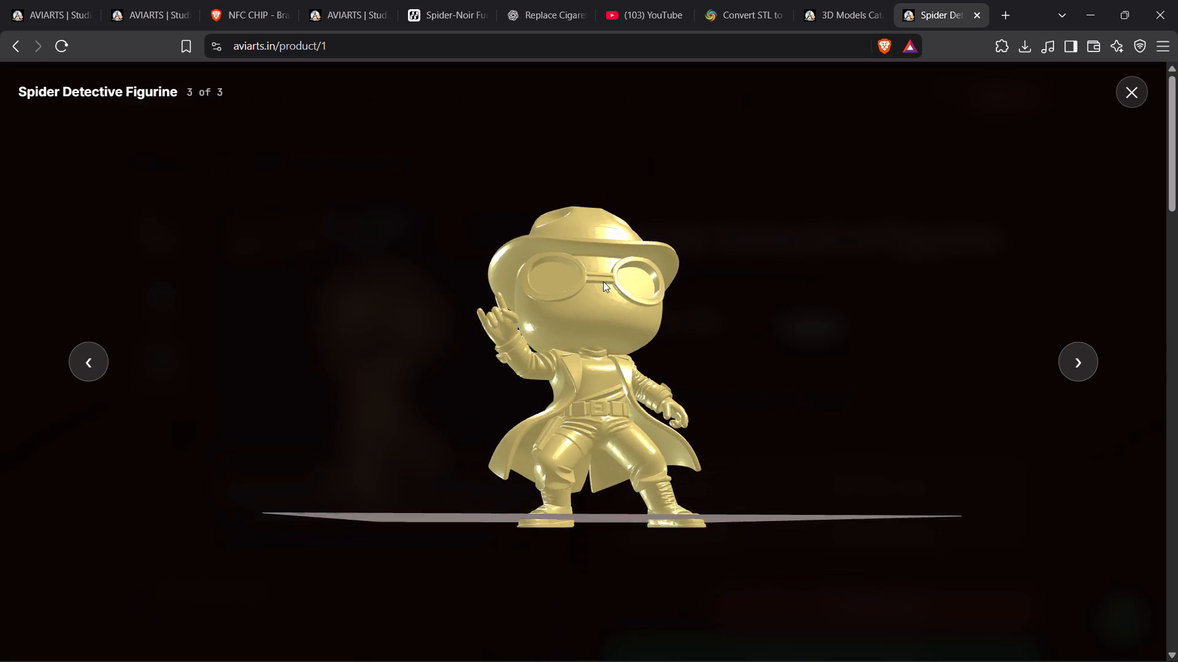
drag(603, 281, 756, 139)
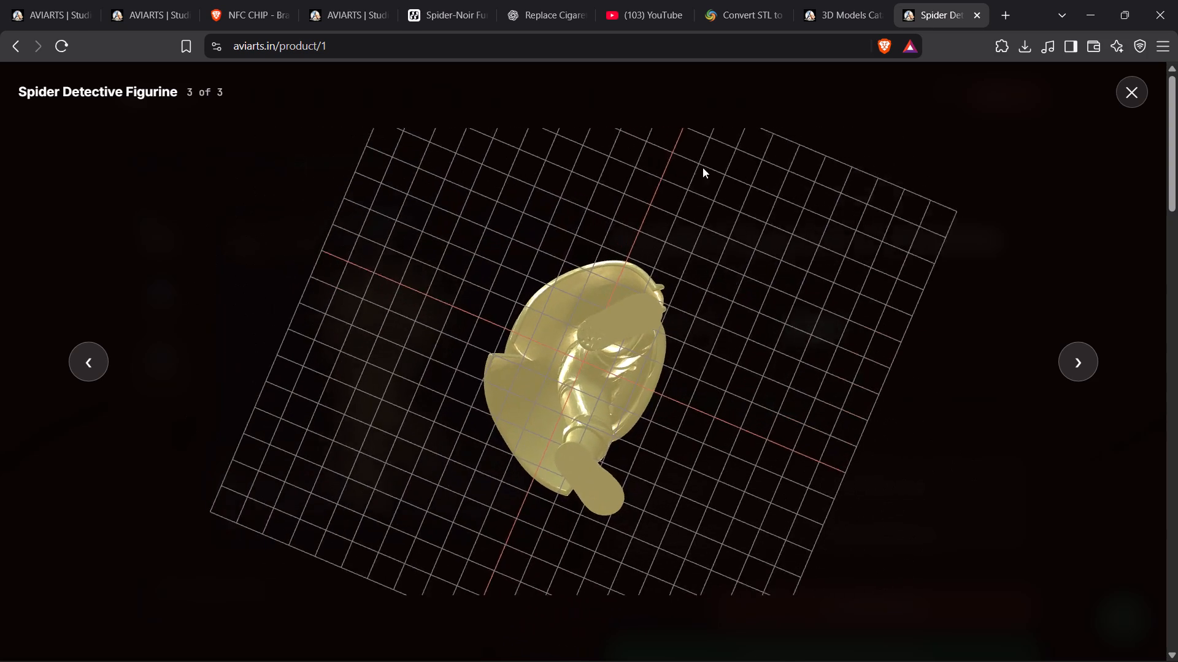
drag(697, 169, 653, 348)
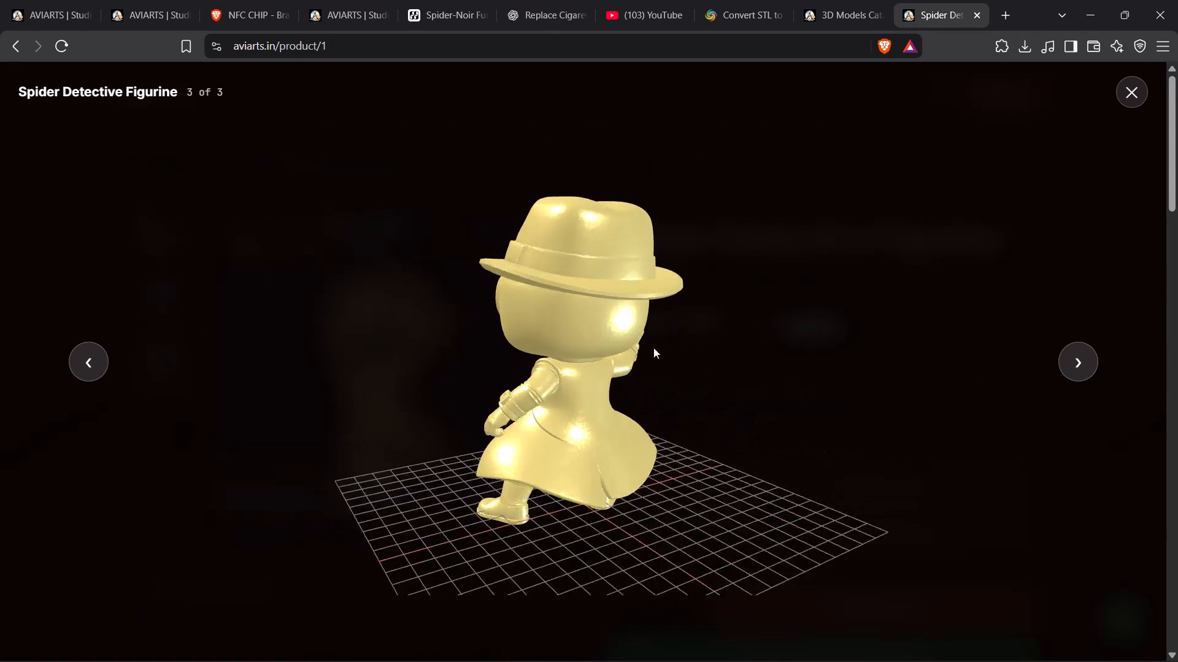
drag(653, 348, 517, 312)
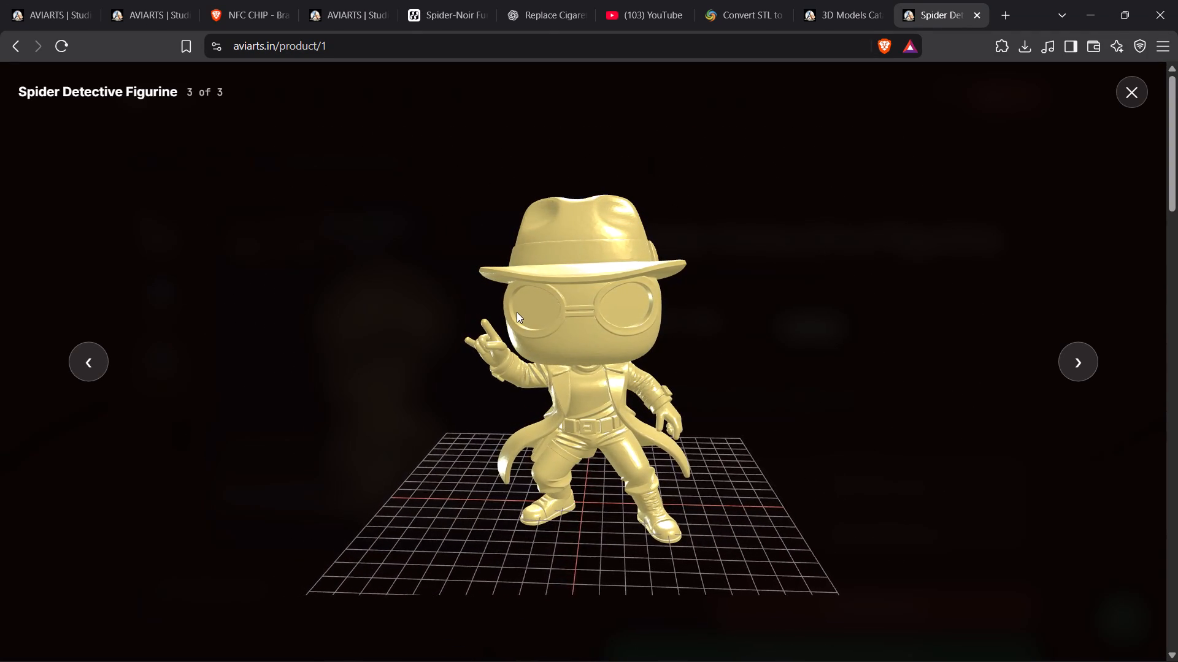
drag(517, 312, 529, 310)
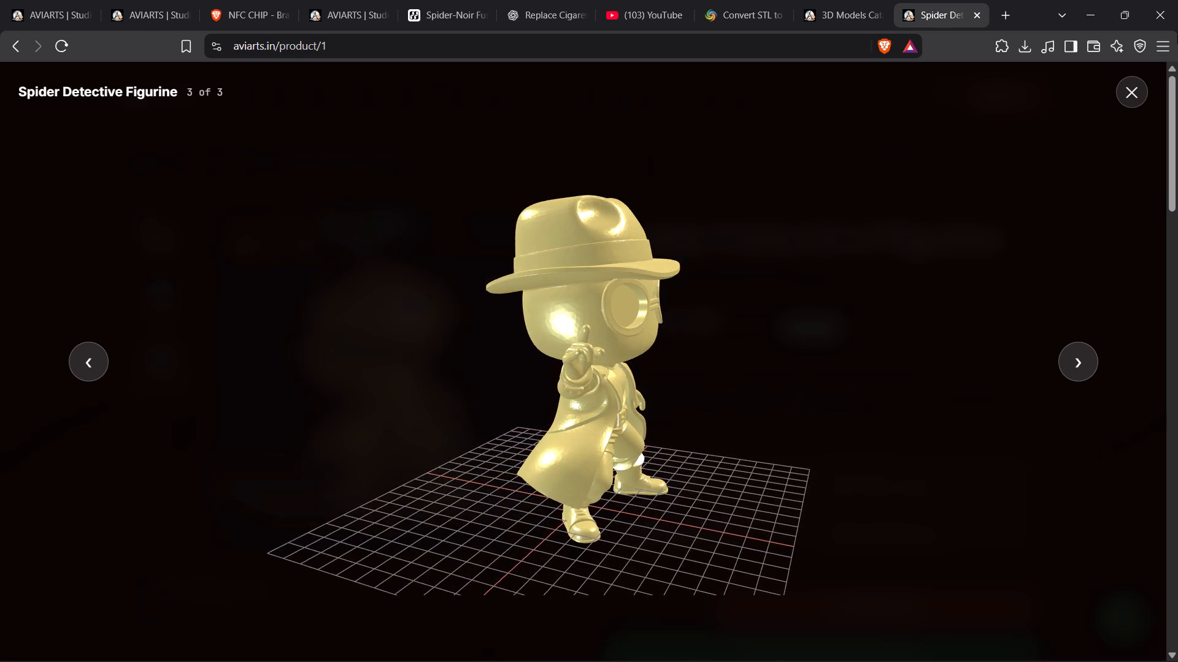
click(1144, 99)
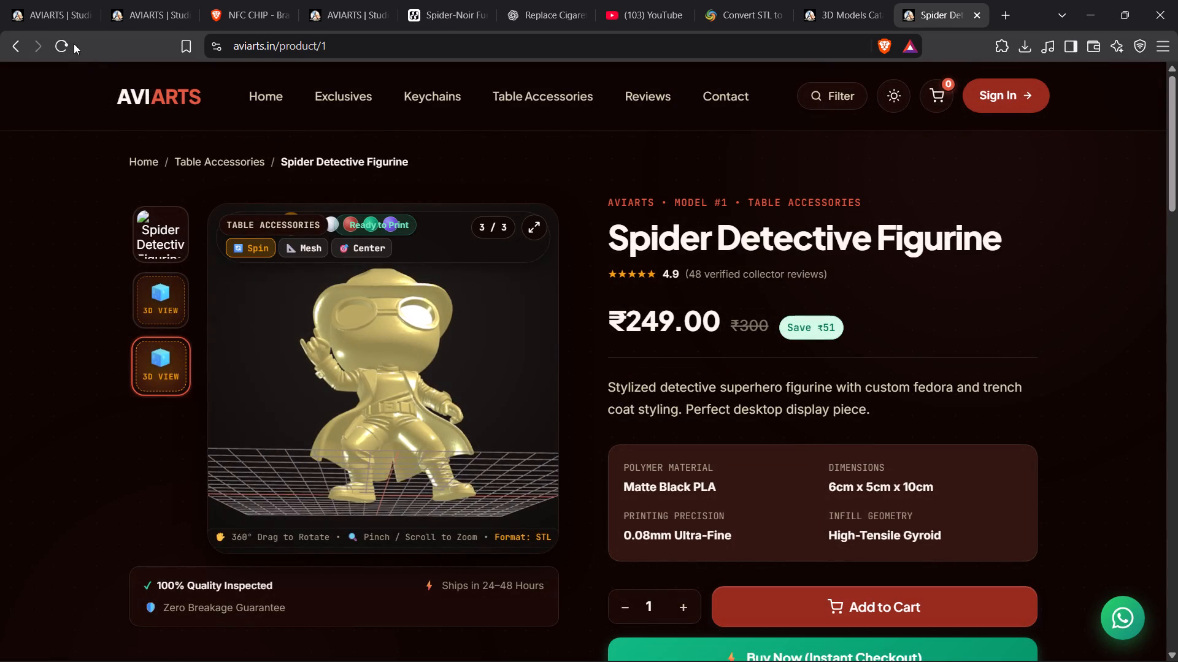
Reload the Spider Detective Figurine's live product page.
click(67, 42)
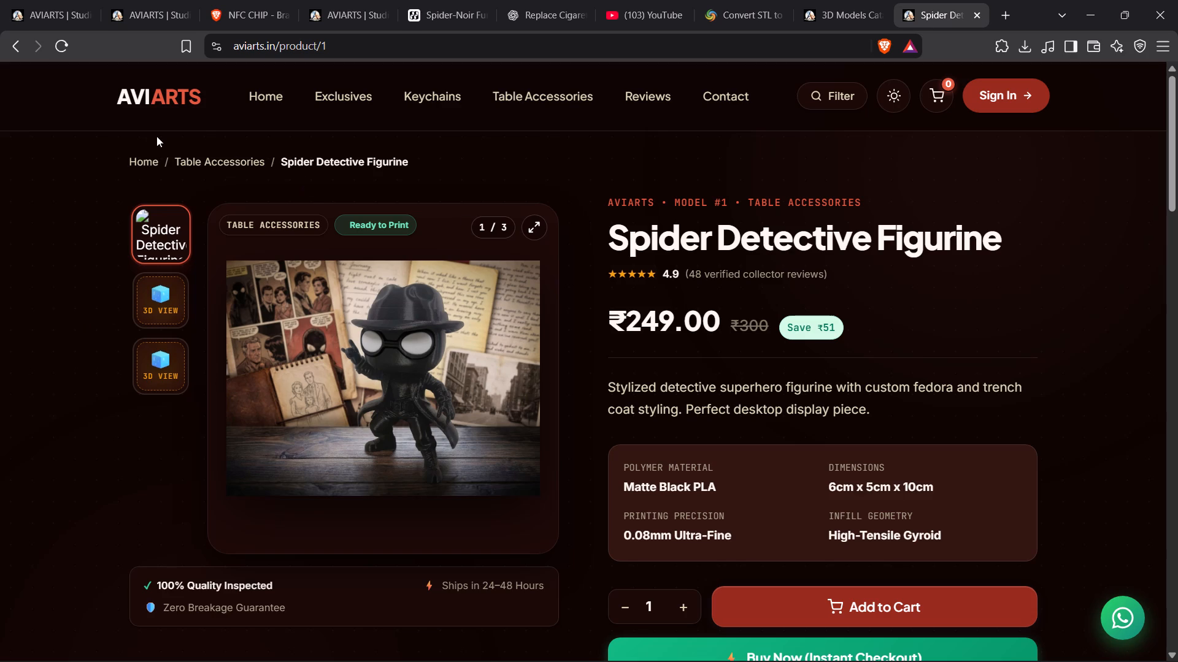
Return to the admin 3D Models Catalog, refresh it and open the Spider Detective Figurine for editing.
click(839, 0)
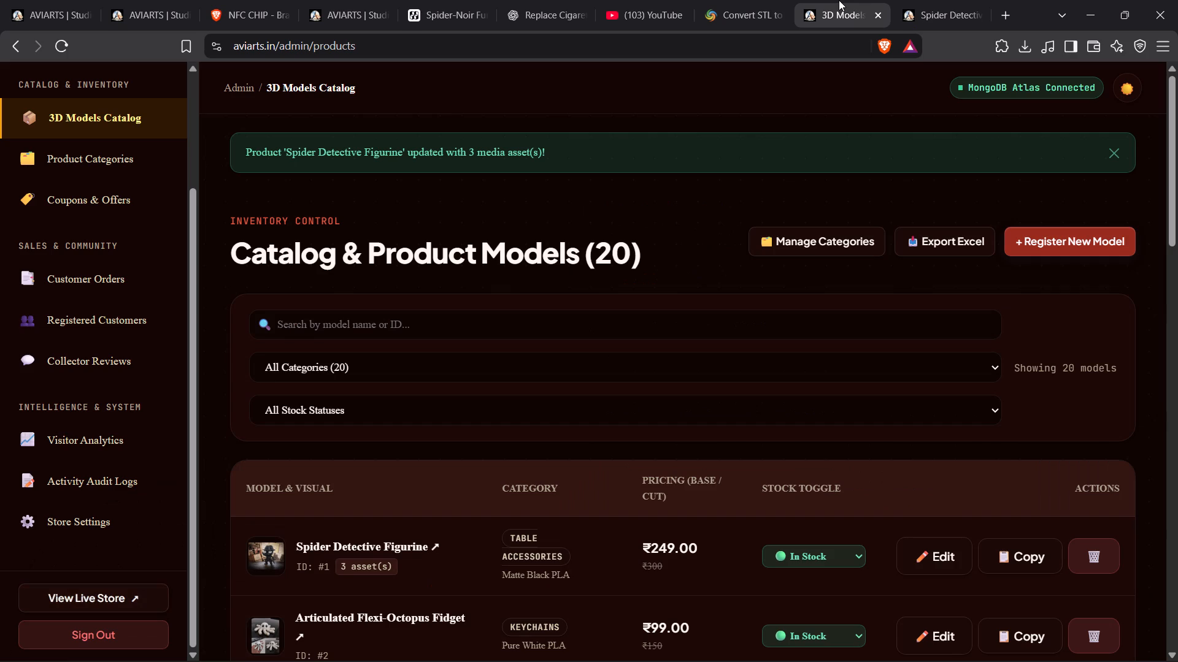
click(59, 48)
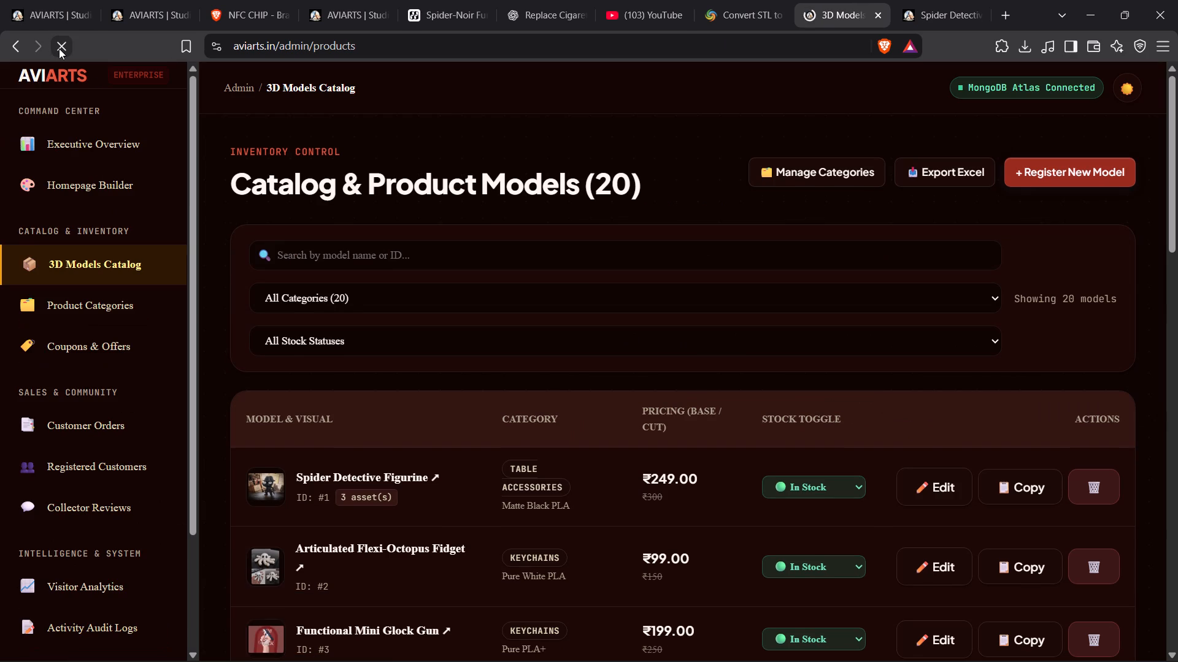
click(950, 492)
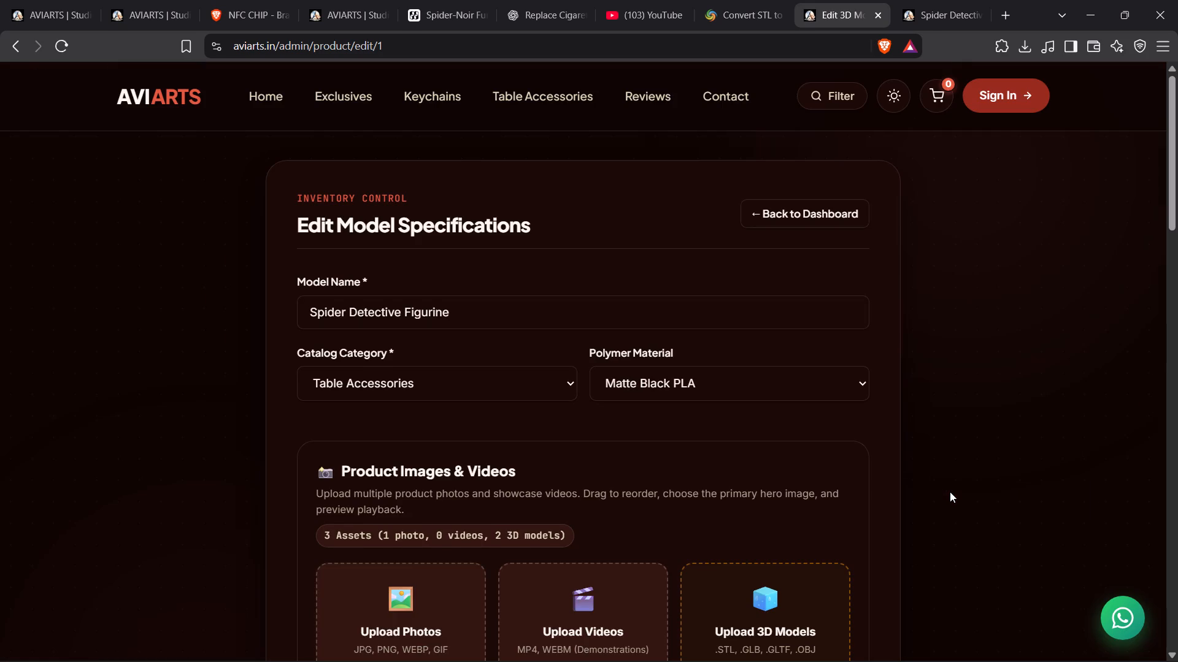
Delete media asset #2, the first of the figurine's two STL 3D models.
scroll(708, 531, down, 6)
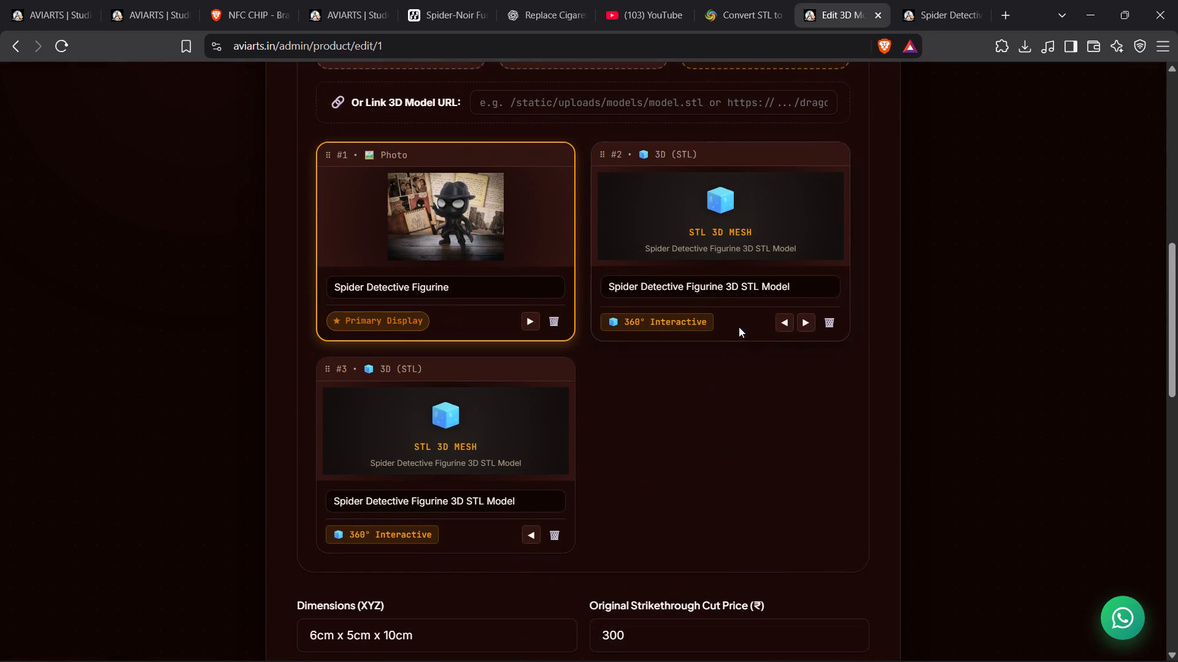
click(833, 320)
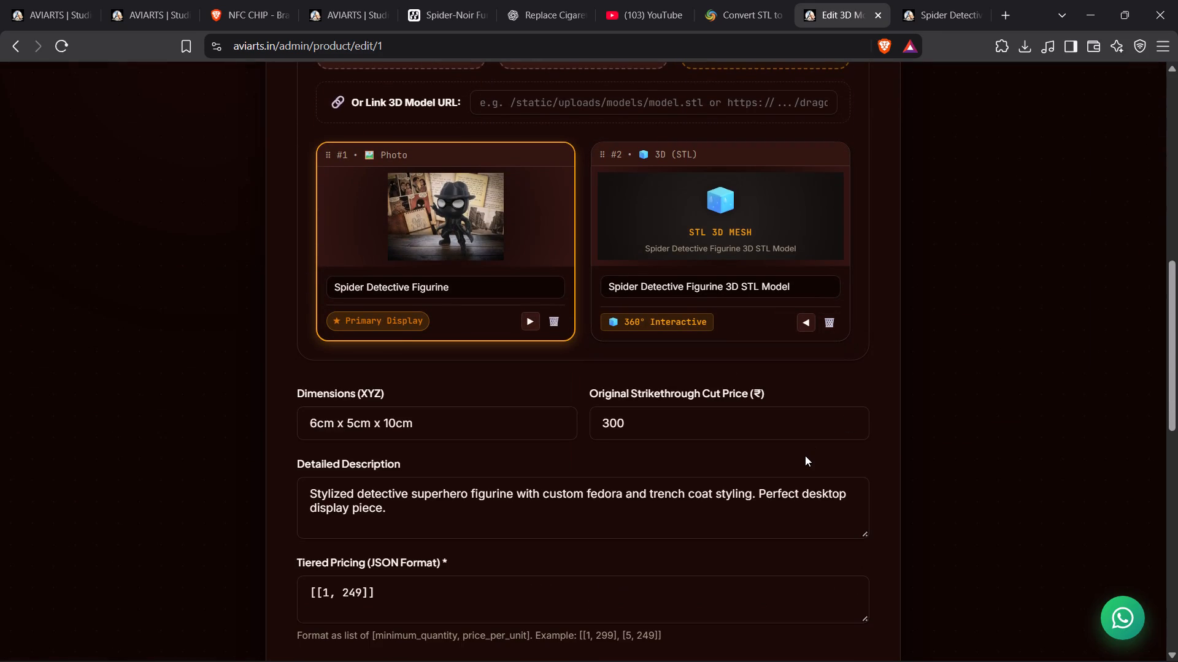
Save and update the Spider Detective Figurine with its remaining photo and single STL 3D model.
scroll(805, 455, down, 8)
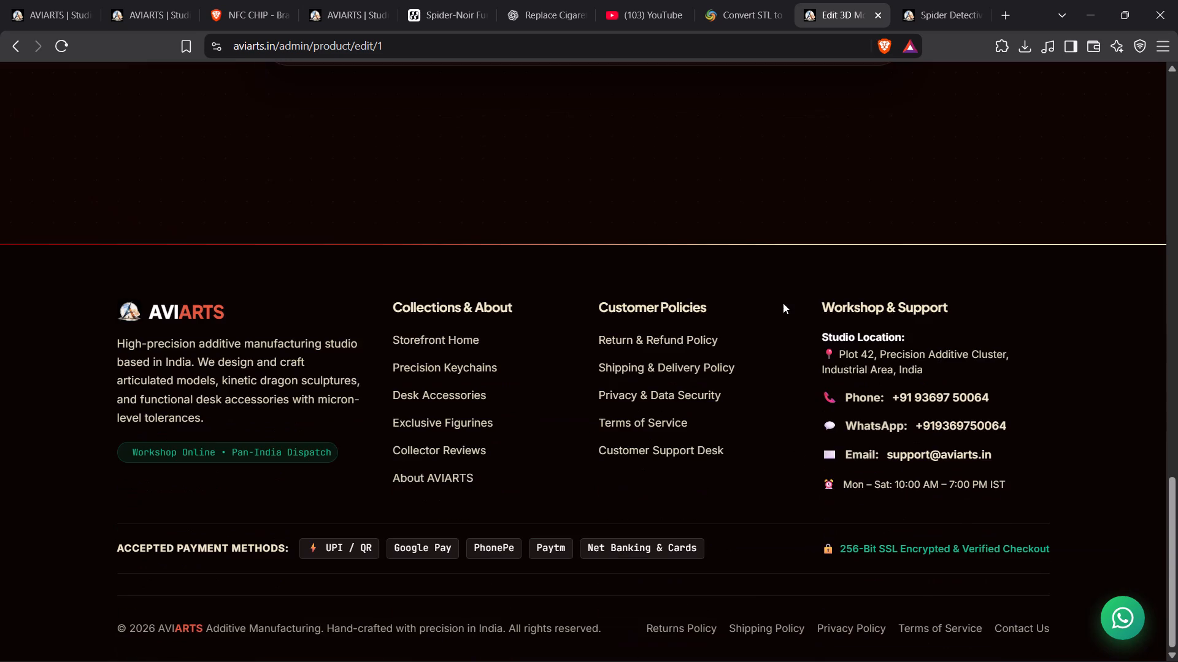
scroll(783, 303, up, 3)
click(758, 187)
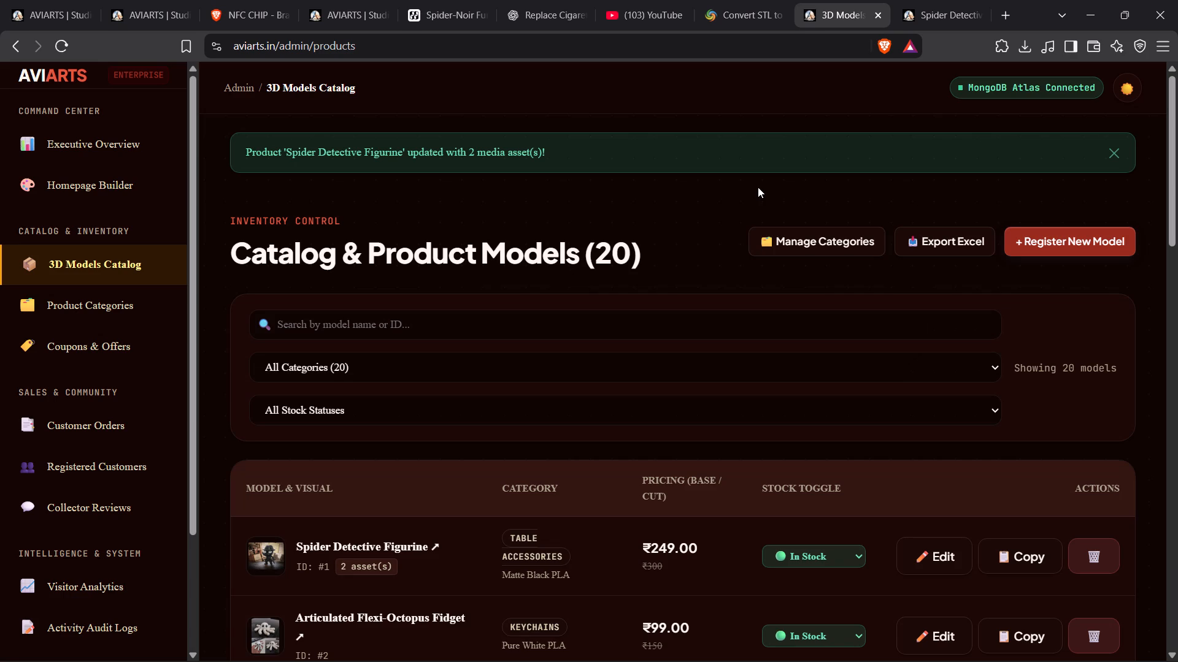
Look through the product list in the 3D Models Catalog down to its last entries.
scroll(758, 187, down, 2)
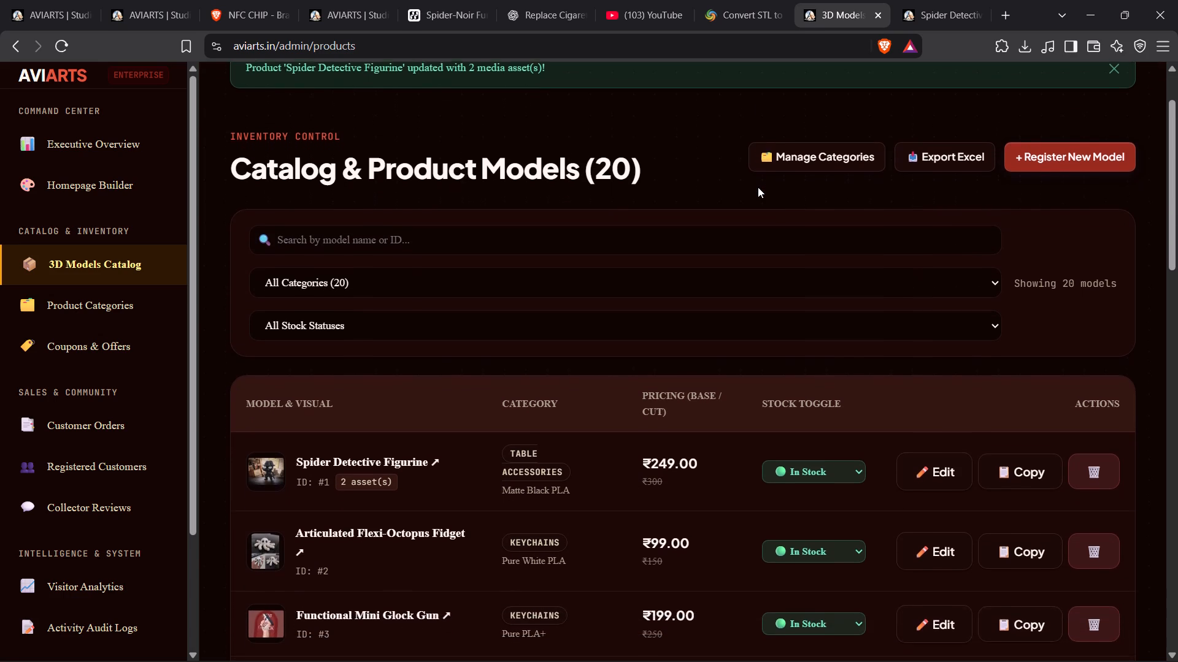
scroll(758, 187, down, 1)
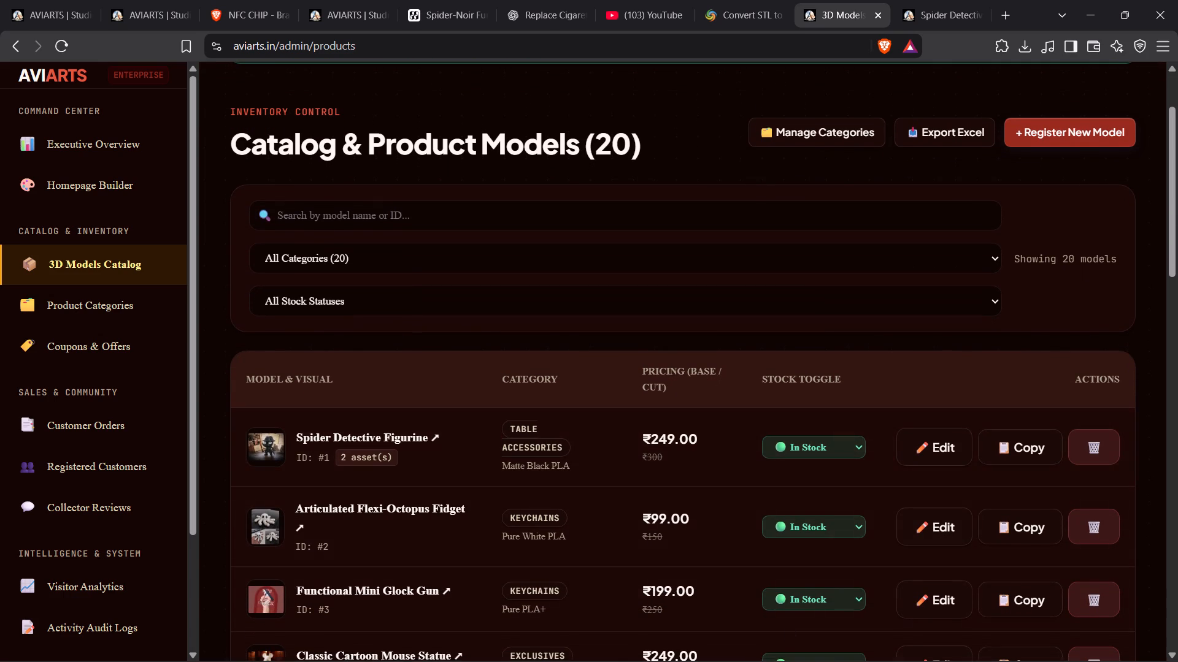
scroll(366, 661, down, 7)
scroll(455, 451, down, 16)
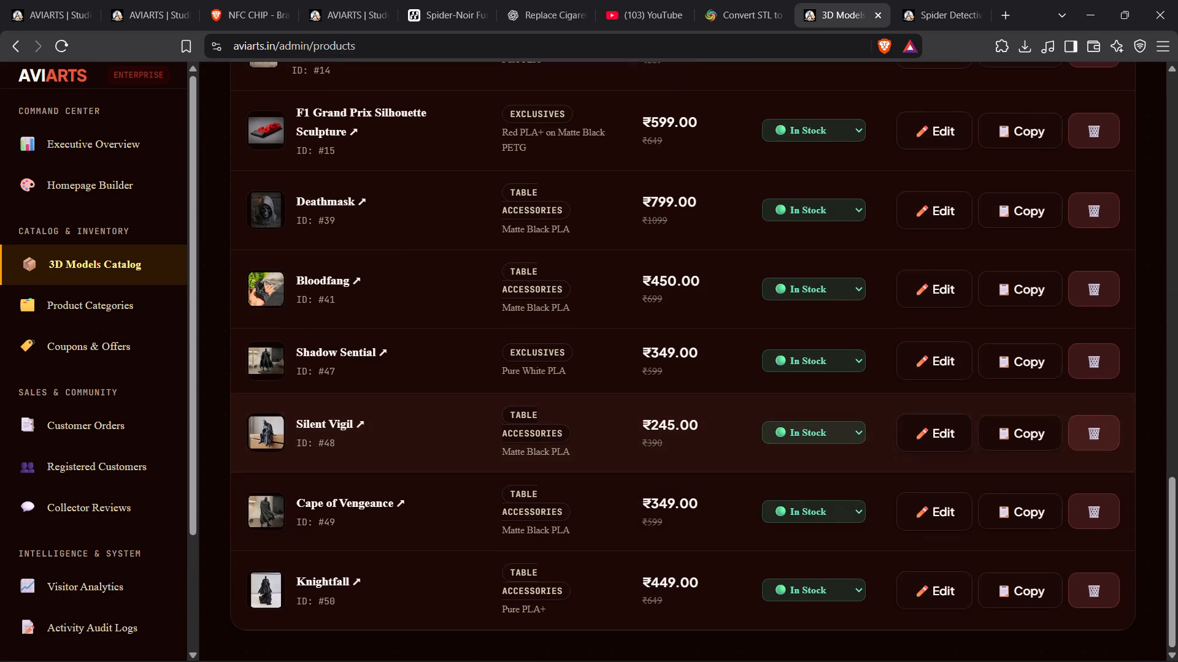
scroll(507, 357, up, 8)
Go back to the Spider Detective Figurine's edit page and look over its form and footer.
click(4, 47)
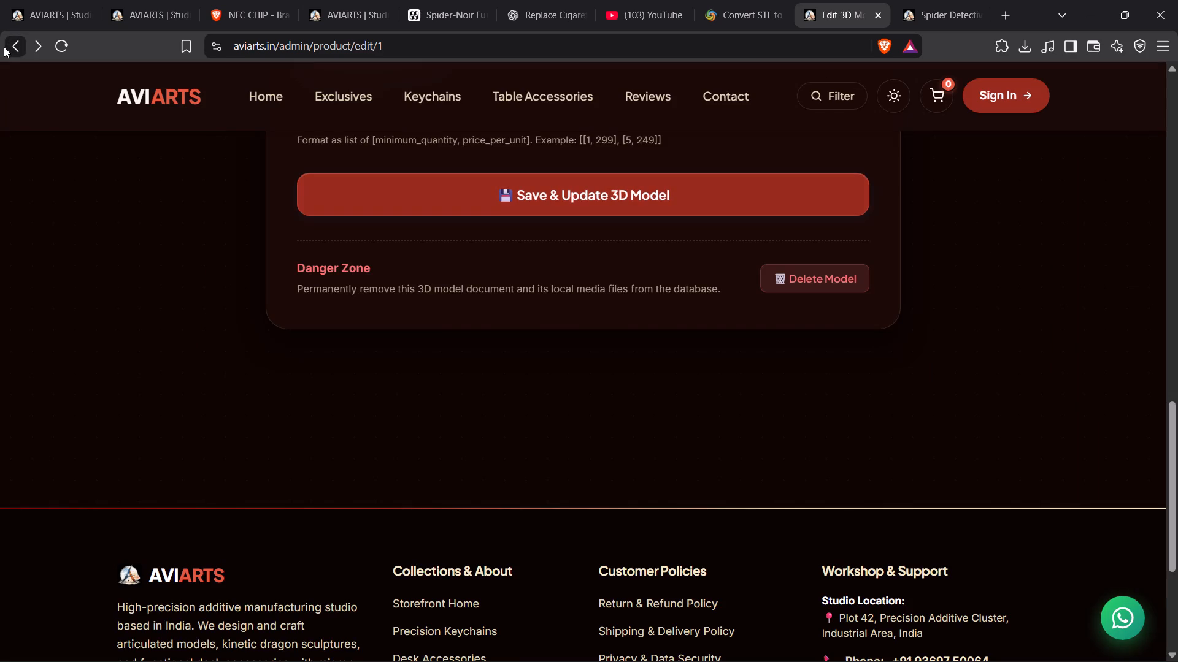
scroll(585, 403, down, 1)
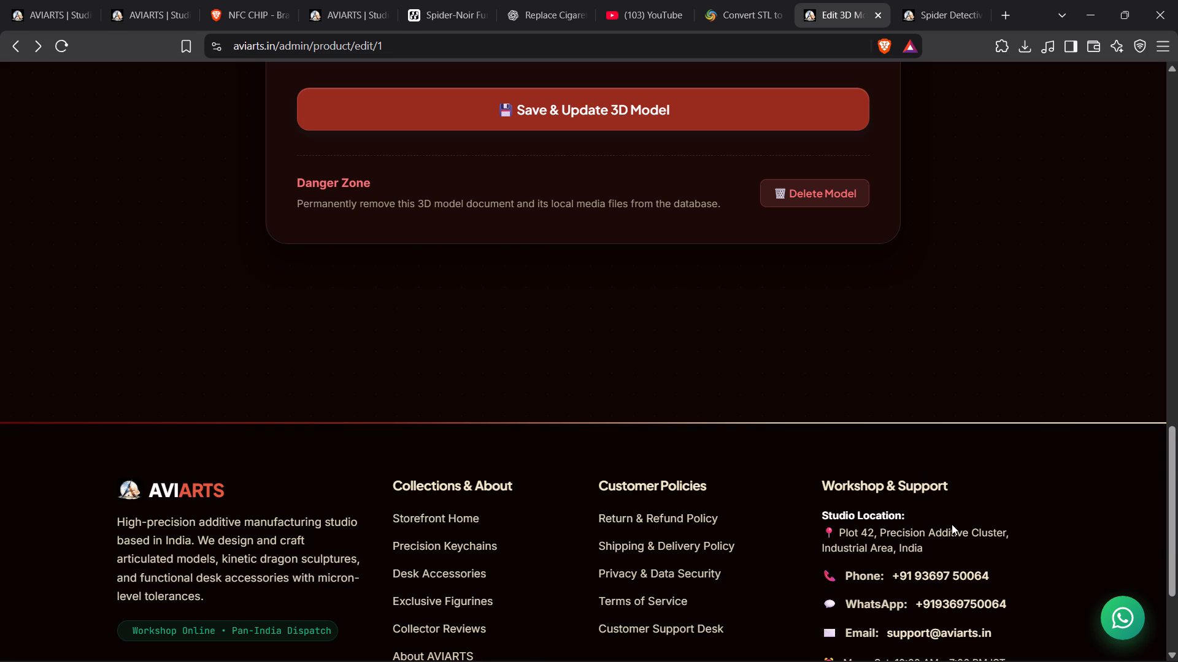
scroll(959, 563, down, 3)
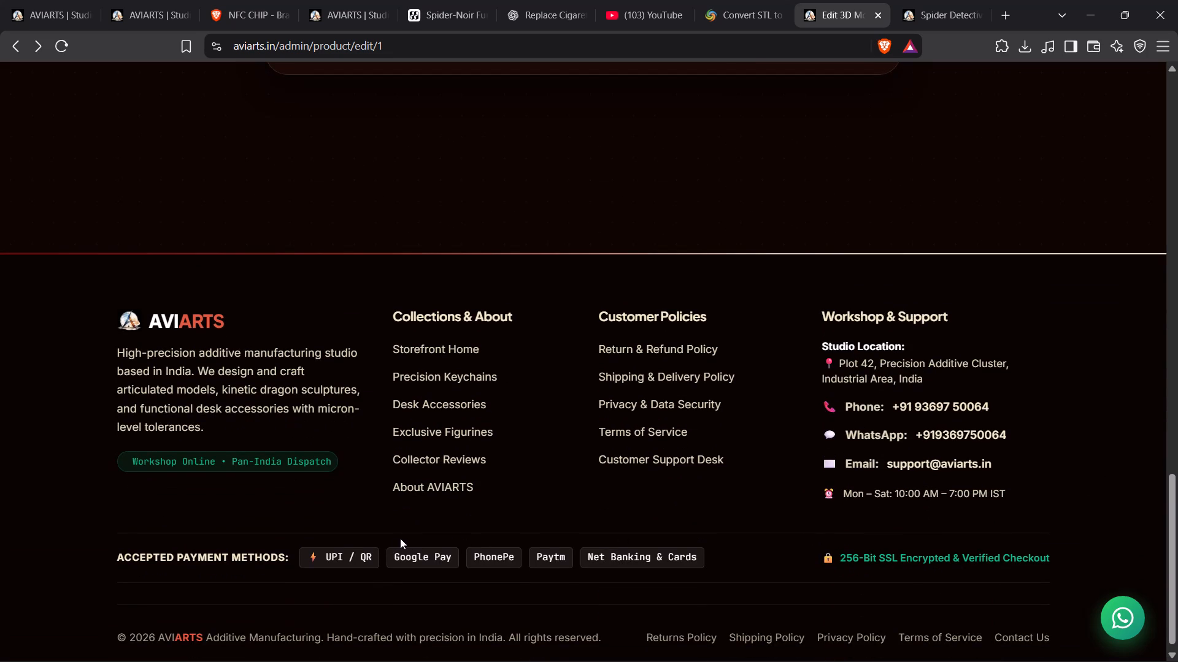
scroll(358, 546, up, 8)
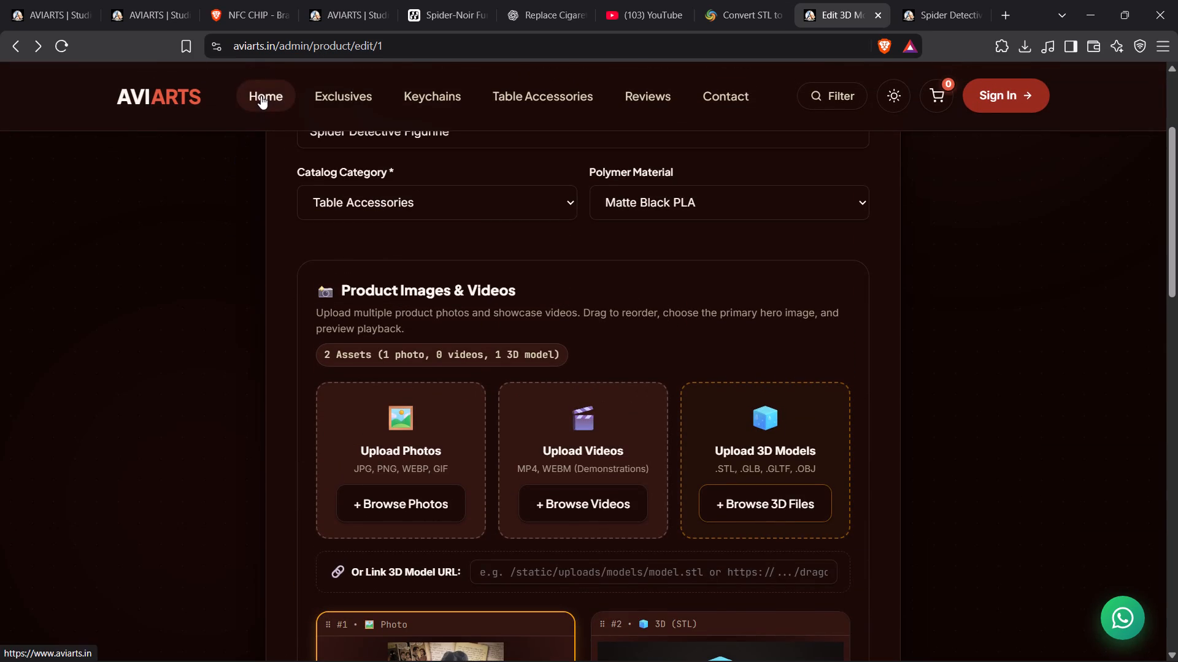
scroll(297, 340, down, 9)
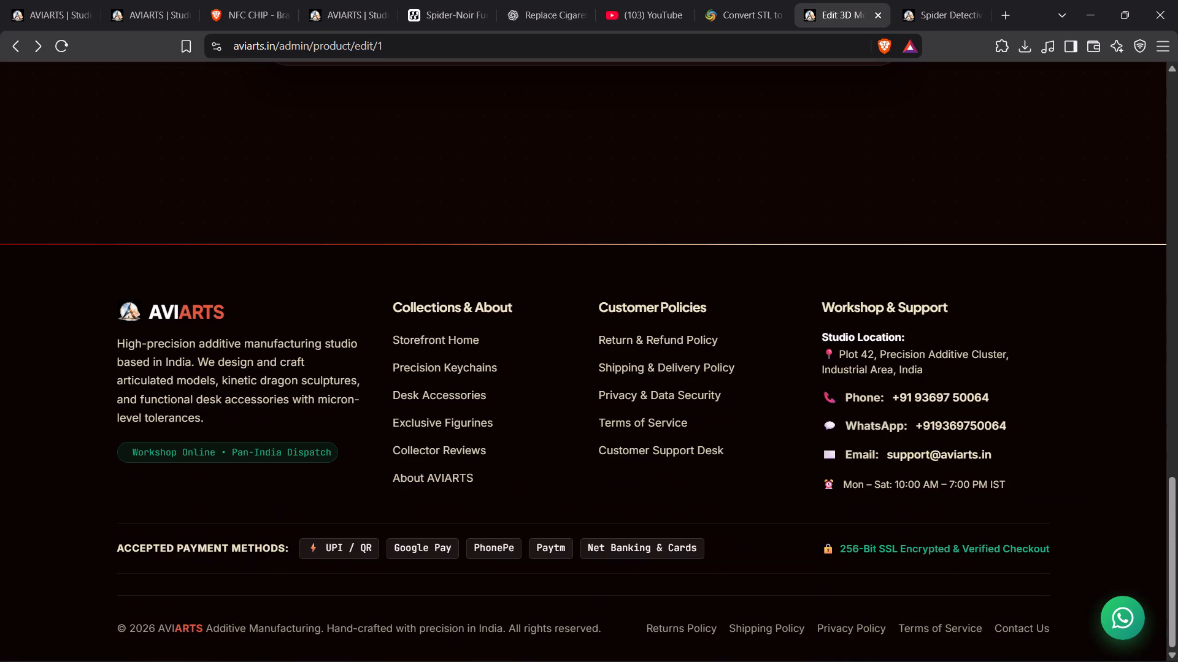
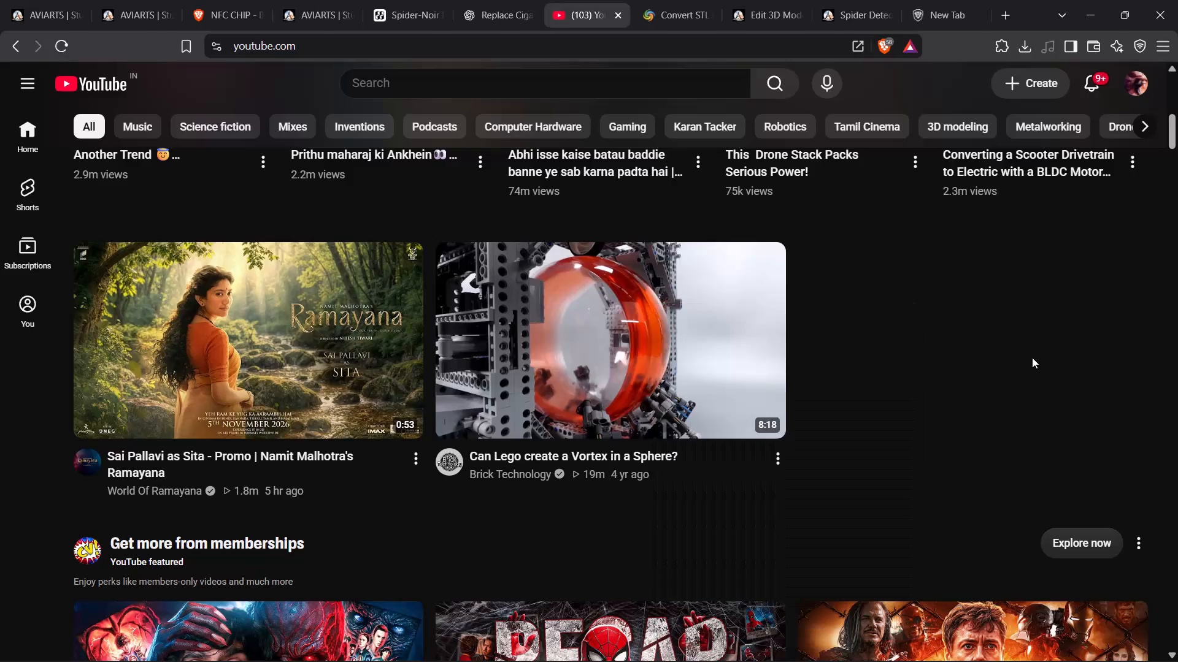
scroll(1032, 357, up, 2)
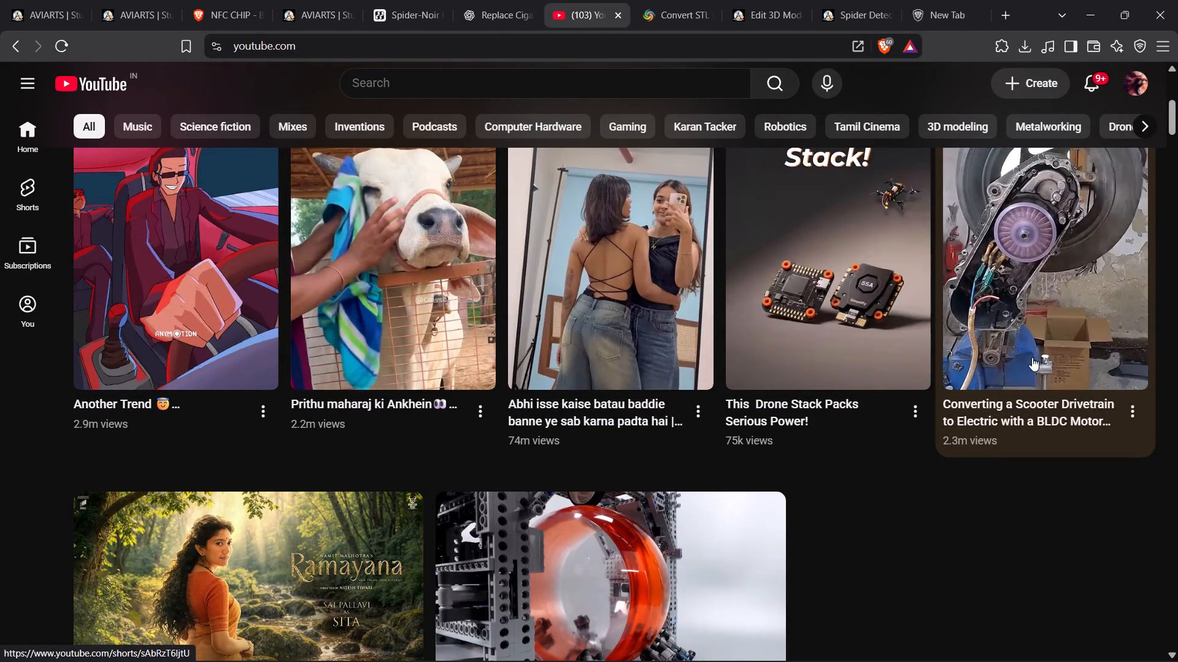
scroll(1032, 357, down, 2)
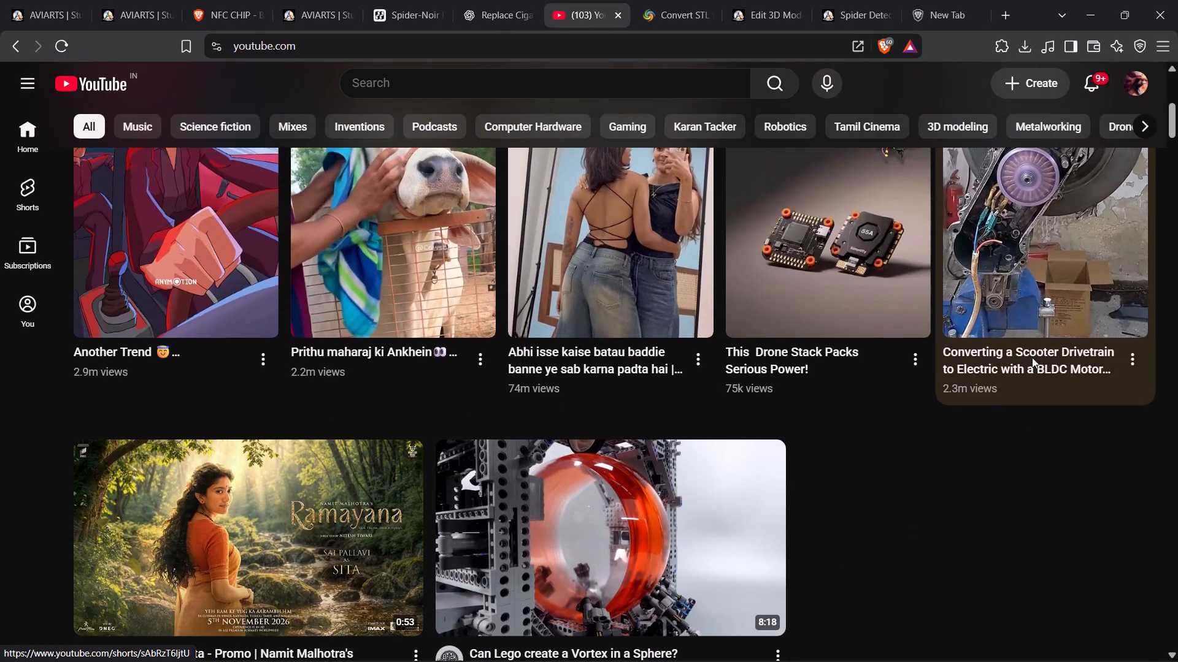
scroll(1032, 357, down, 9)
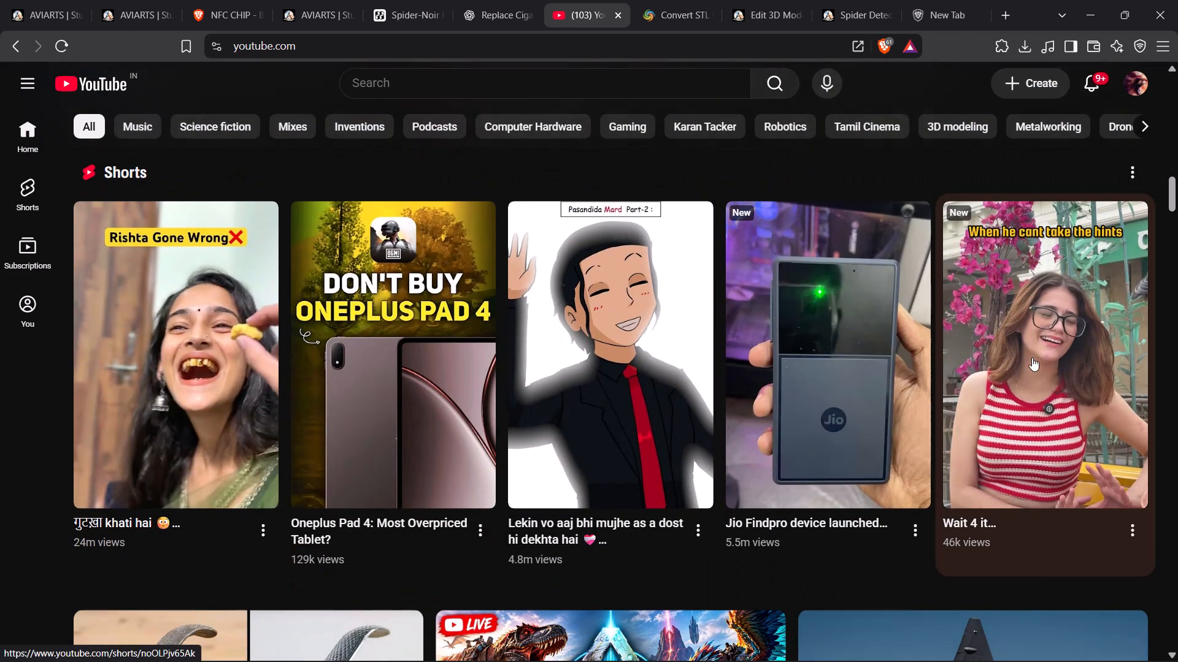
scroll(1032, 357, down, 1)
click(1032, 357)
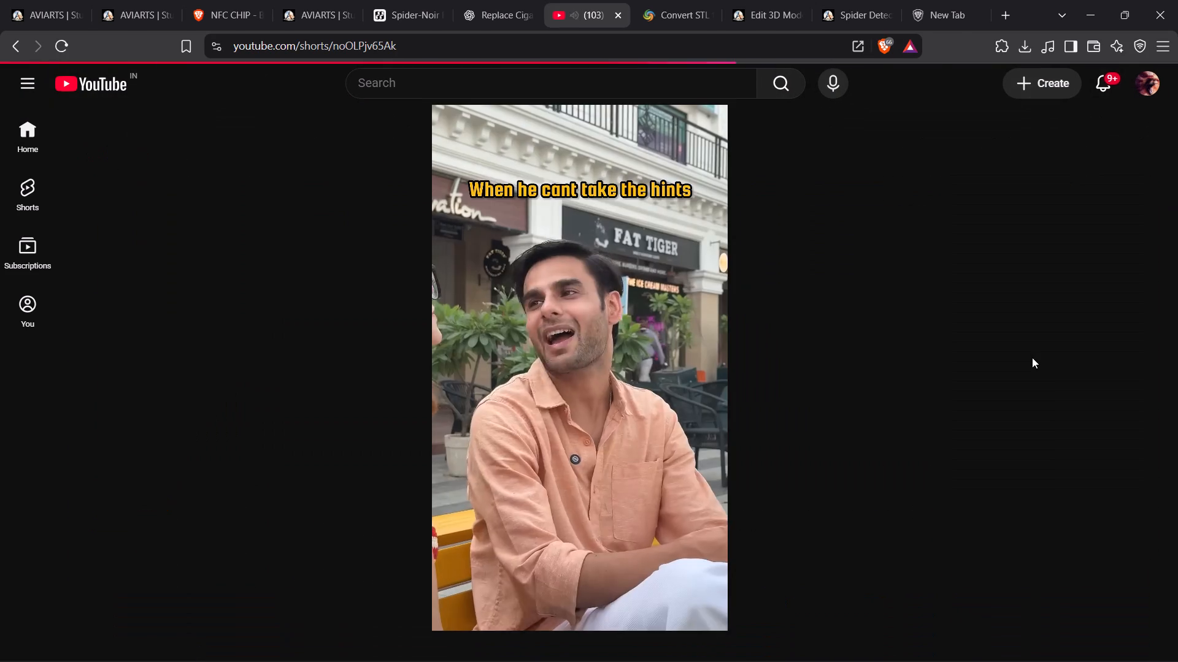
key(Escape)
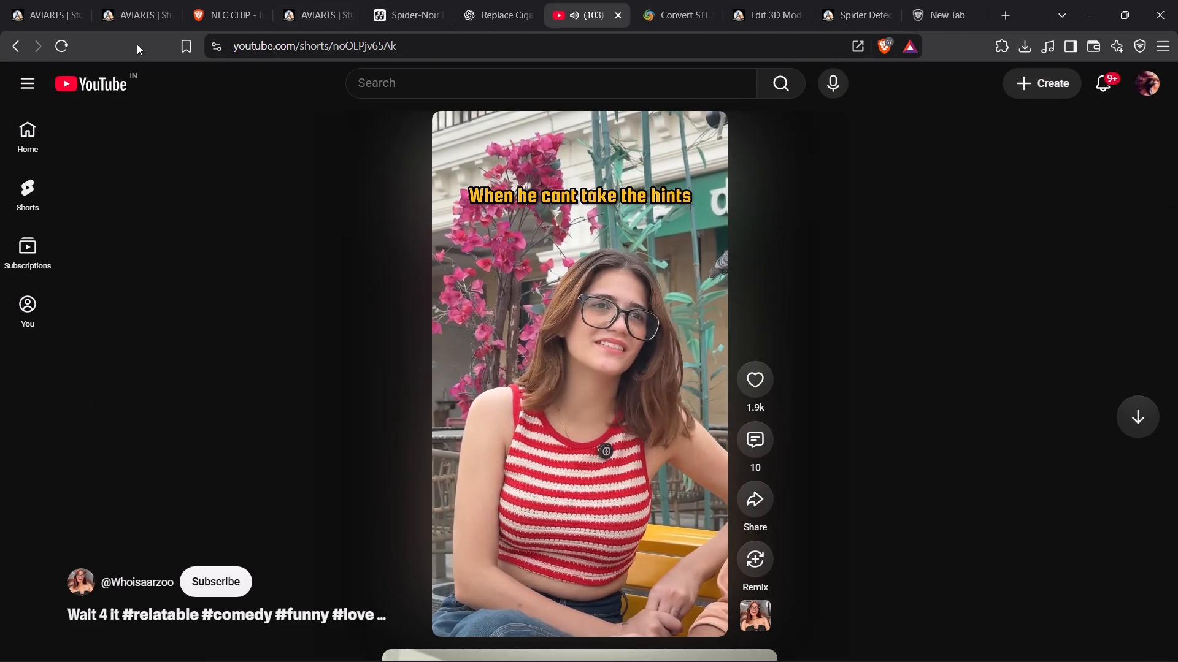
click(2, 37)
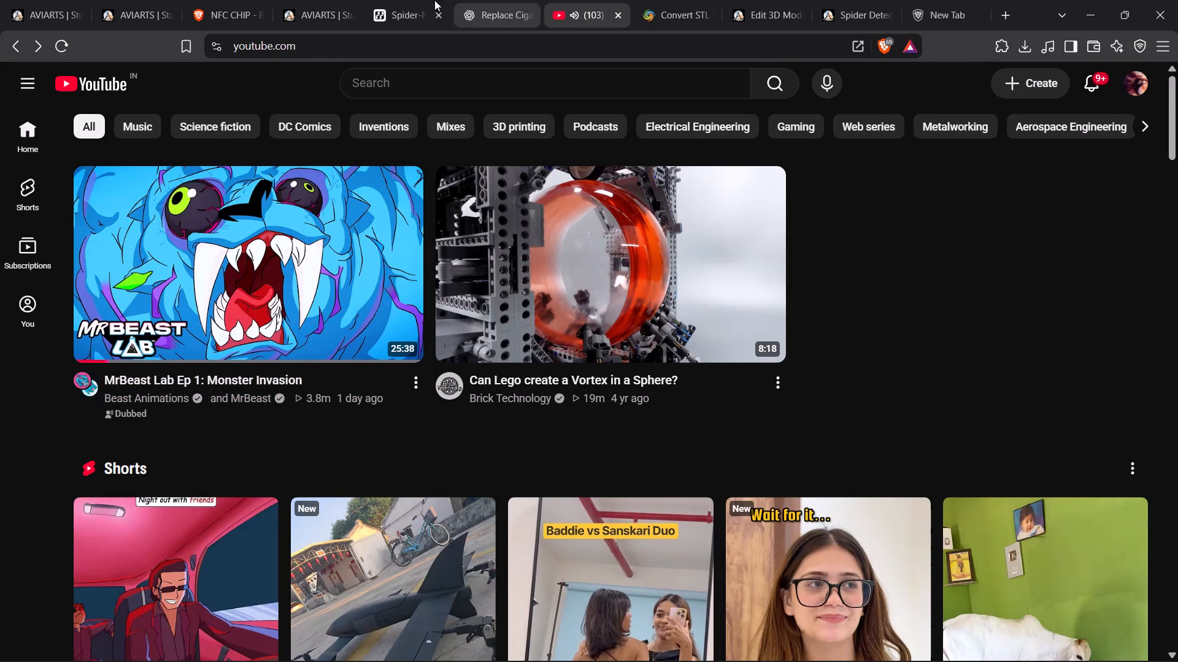
Return from YouTube to the figurine's product edit page in the AVIARTS admin.
click(736, 1)
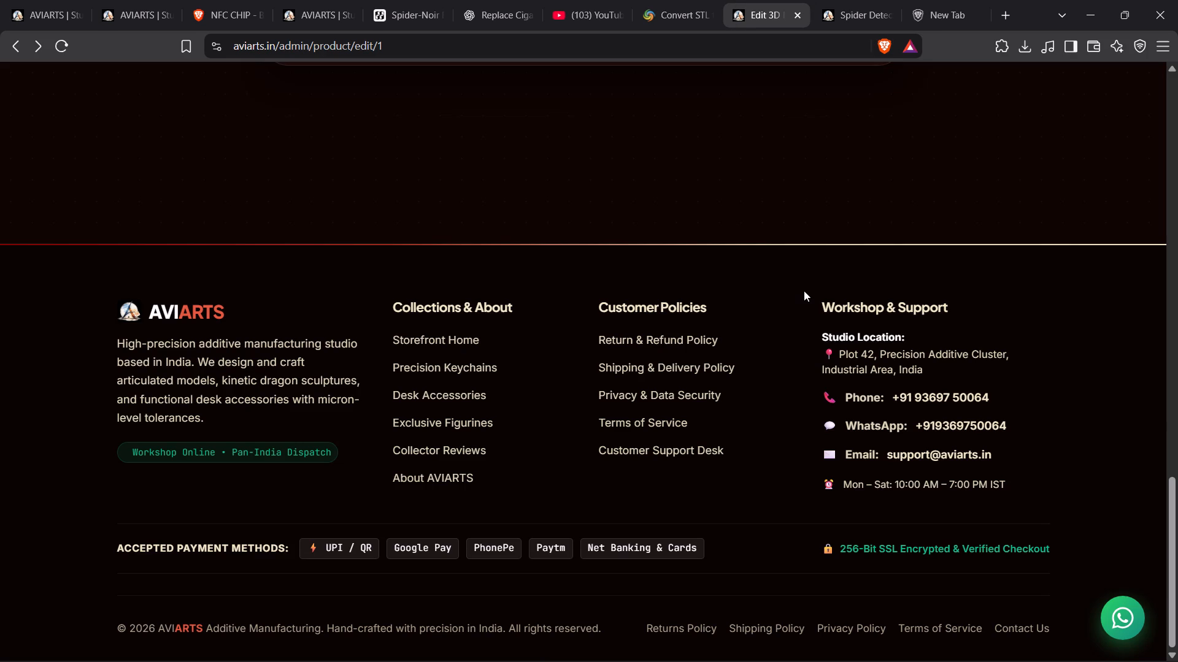